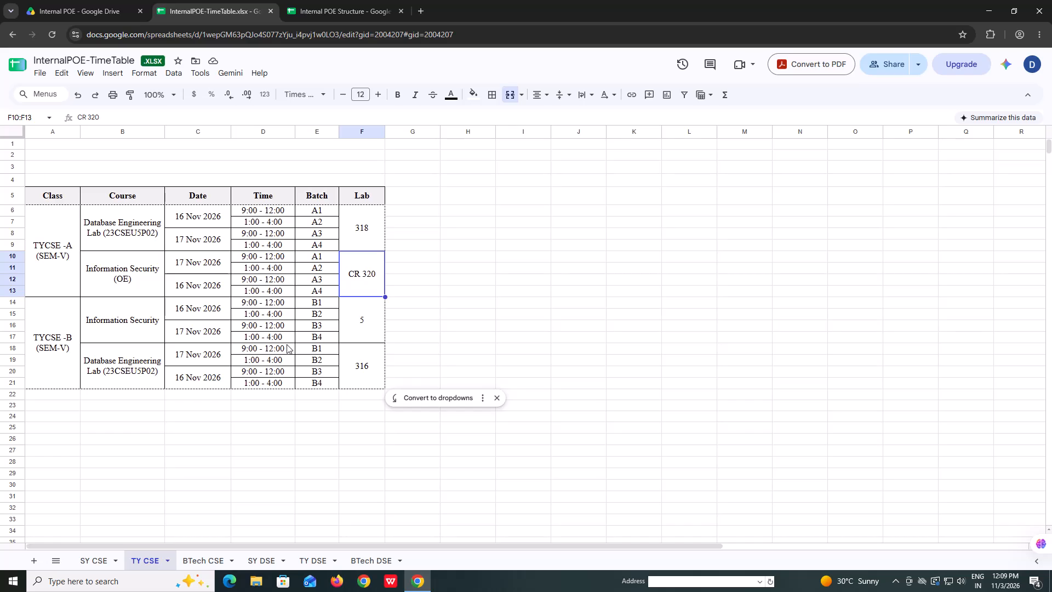
On the SY DSE sheet, set the first Computer Networks Laboratory exam date, for batches A1 and A2, to 16 Nov 2026.
click(403, 303)
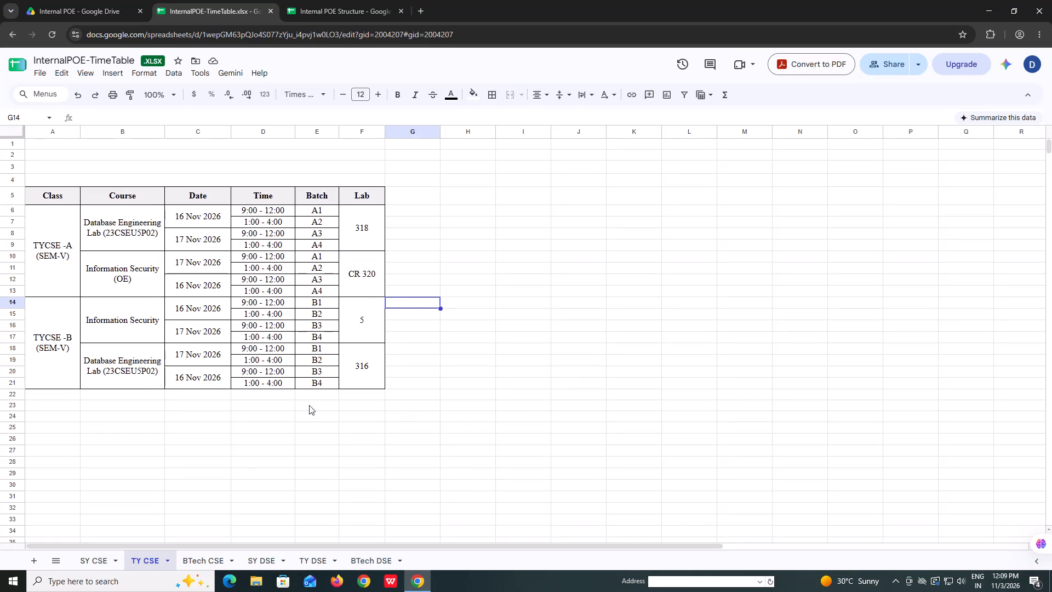
click(266, 559)
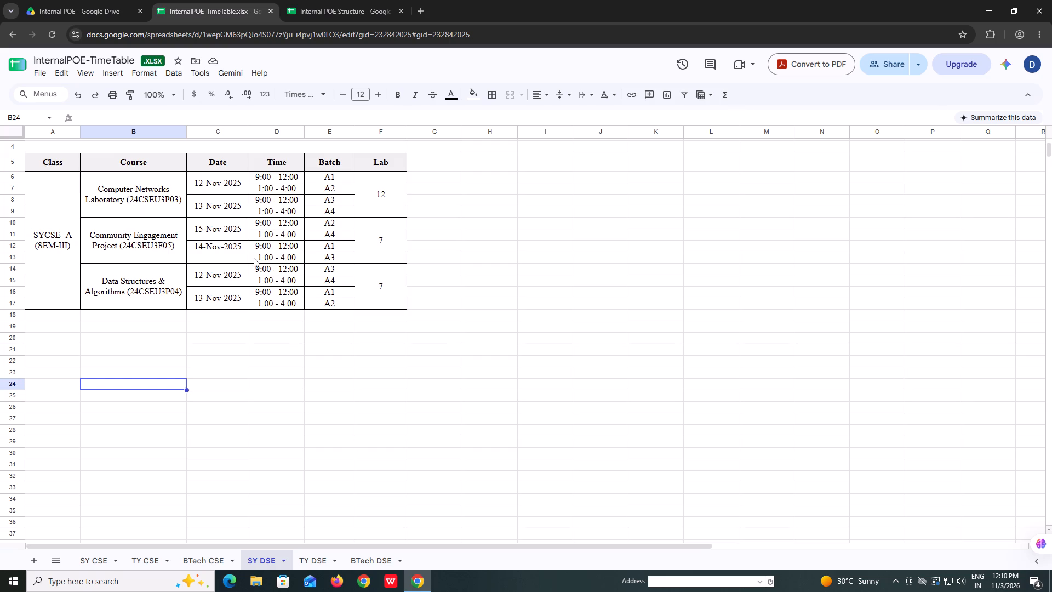
click(219, 185)
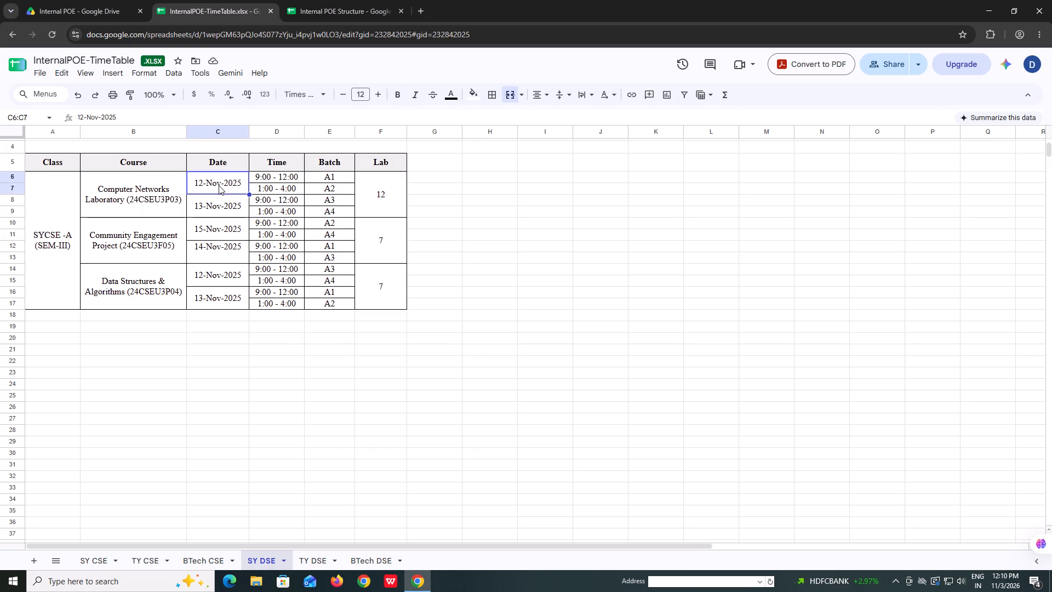
text(16 Nov 2026)
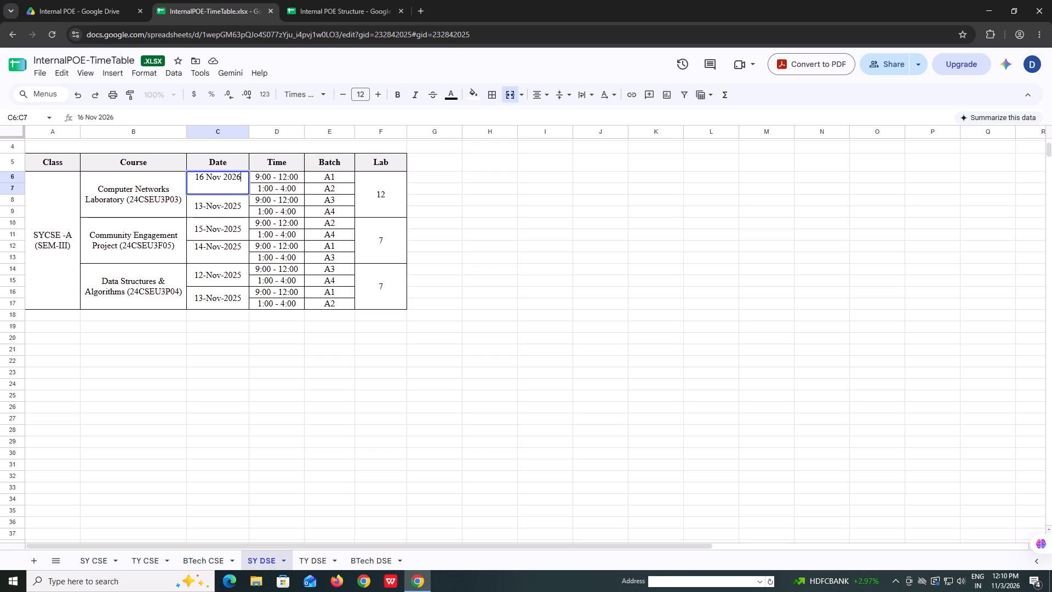
key(Return)
key(Return)
key(Return)
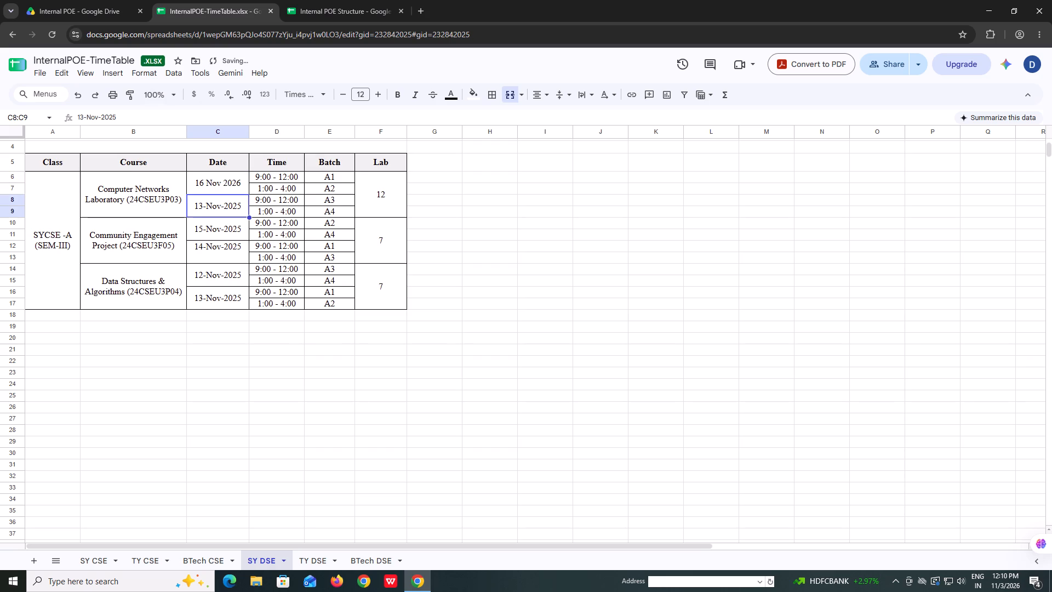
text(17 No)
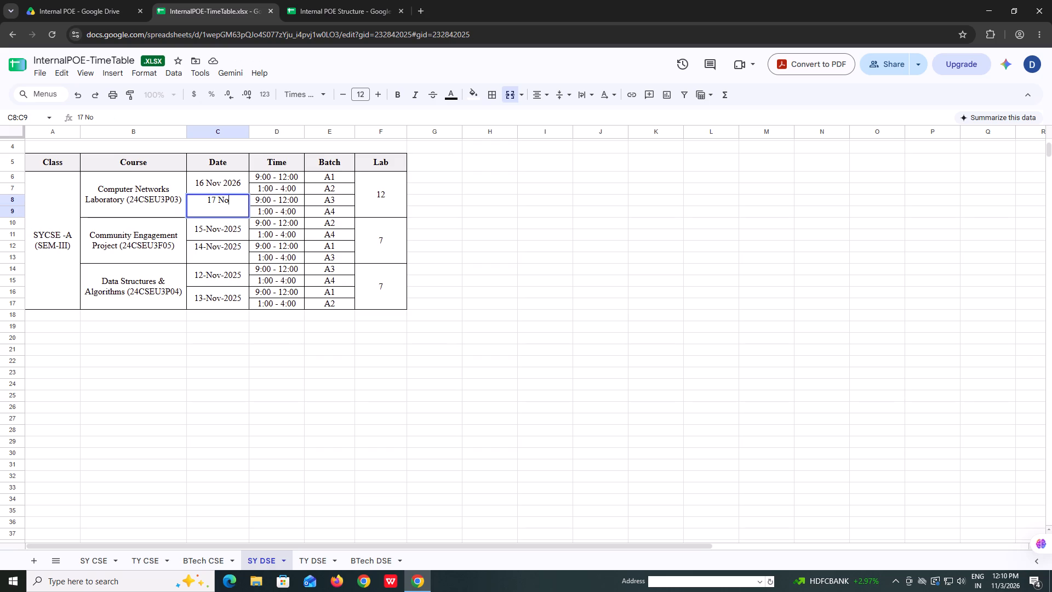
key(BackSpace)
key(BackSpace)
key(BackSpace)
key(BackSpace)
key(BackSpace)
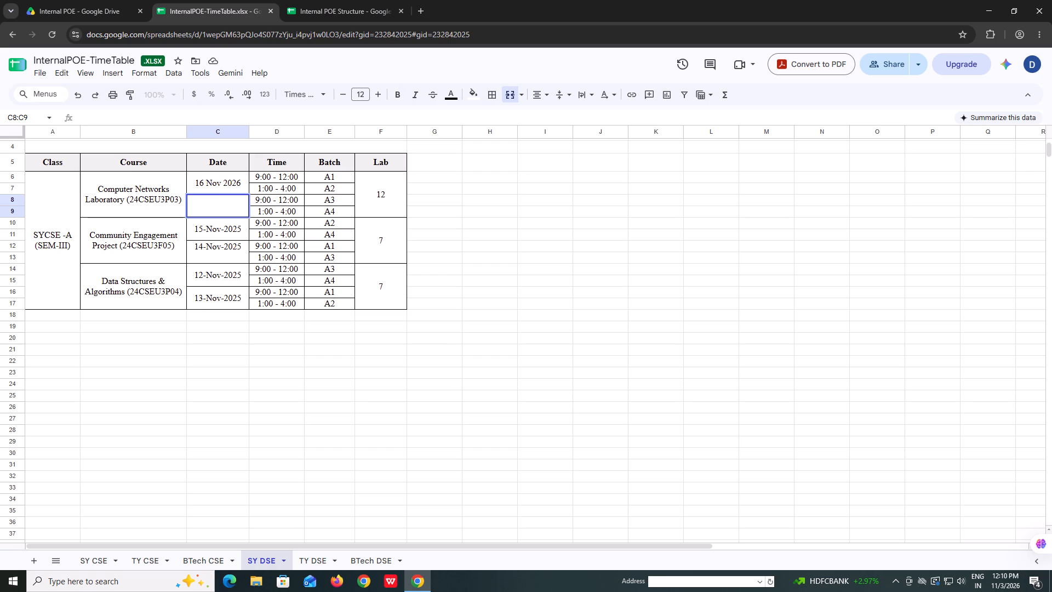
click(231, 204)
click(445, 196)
Delete rows 8 and 9, which hold the Computer Networks Laboratory slots for batches A3 and A4.
drag(198, 198, 205, 200)
click(20, 204)
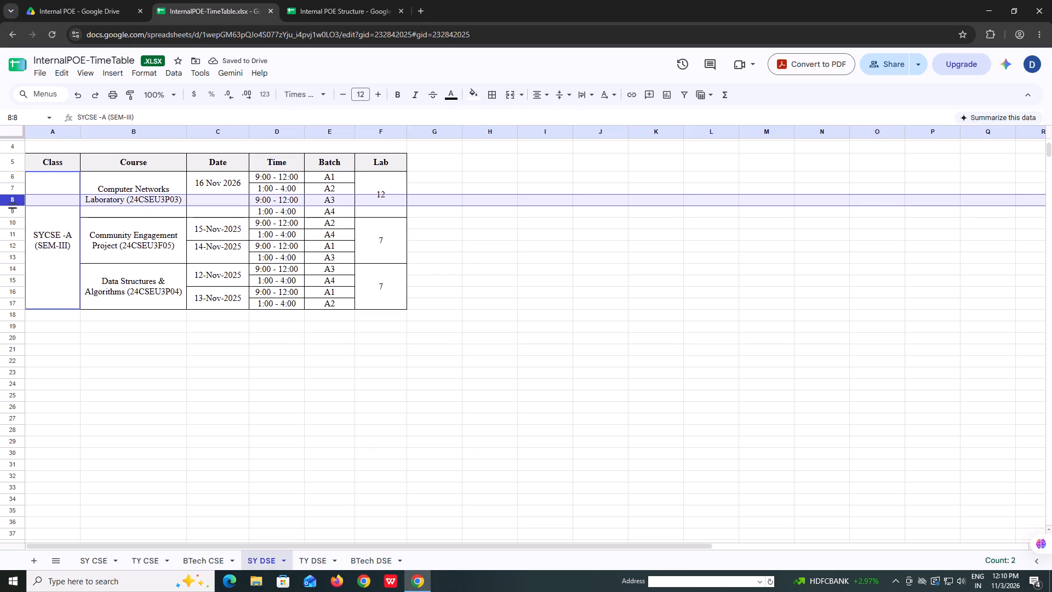
click(64, 206)
click(13, 203)
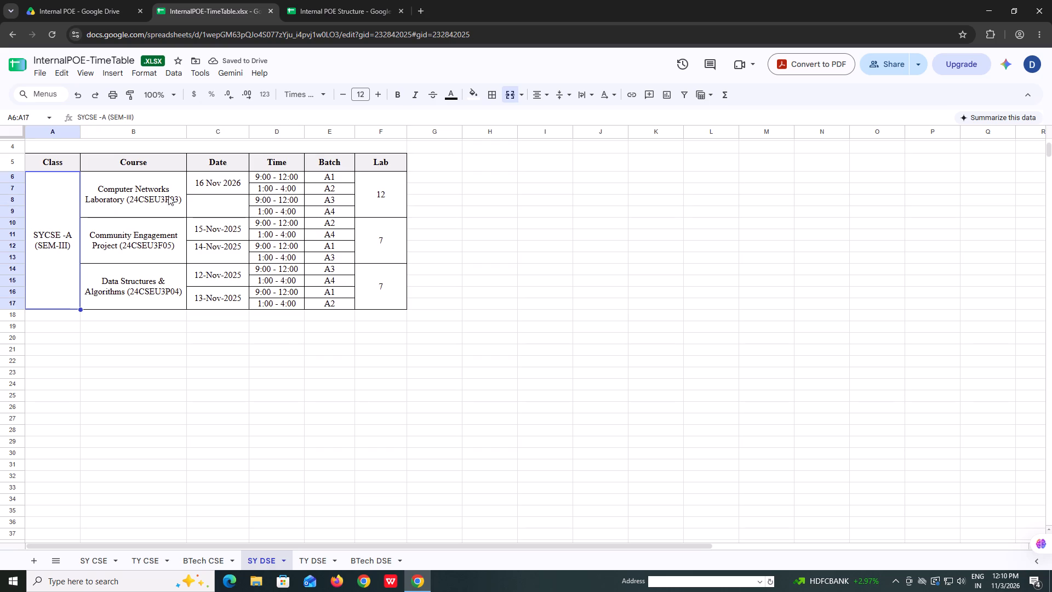
click(415, 204)
drag(19, 198, 19, 213)
right_click(19, 213)
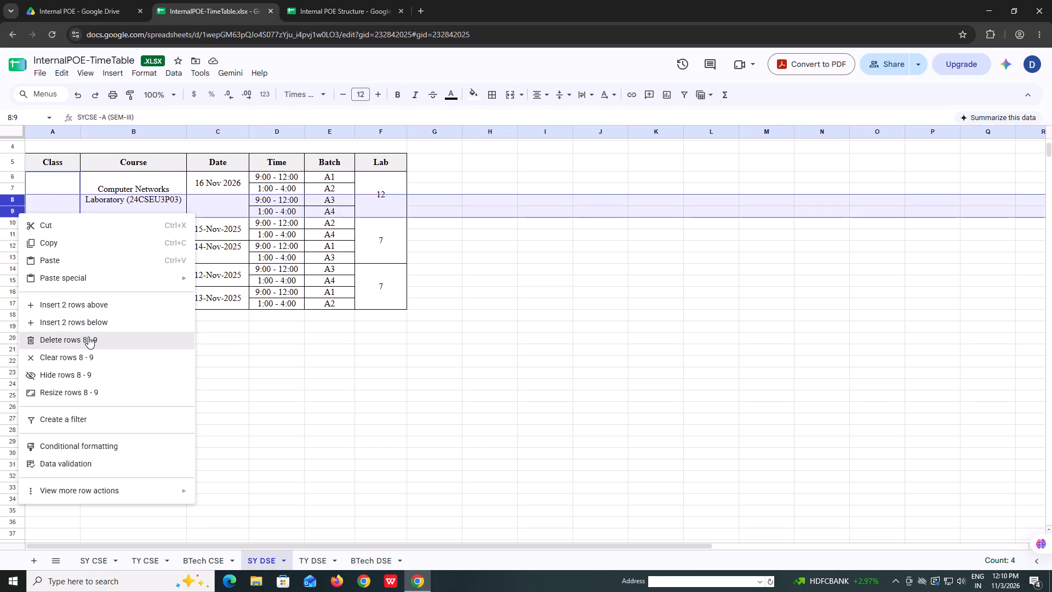
click(88, 337)
click(312, 210)
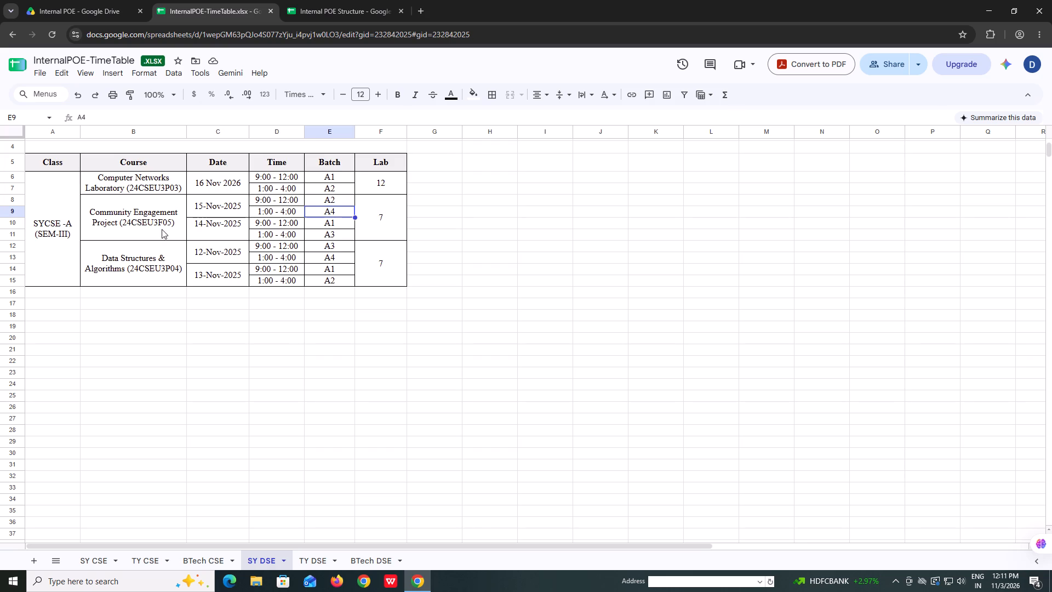
Delete rows 10 and 11, the Community Engagement Project slots dated 14-Nov-2025.
drag(12, 223, 11, 234)
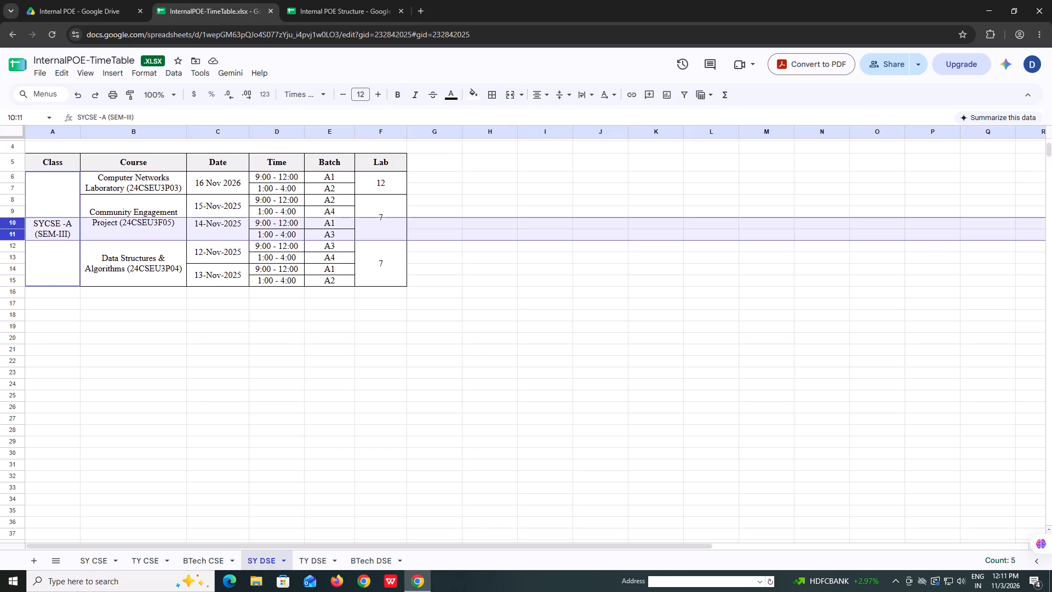
right_click(11, 234)
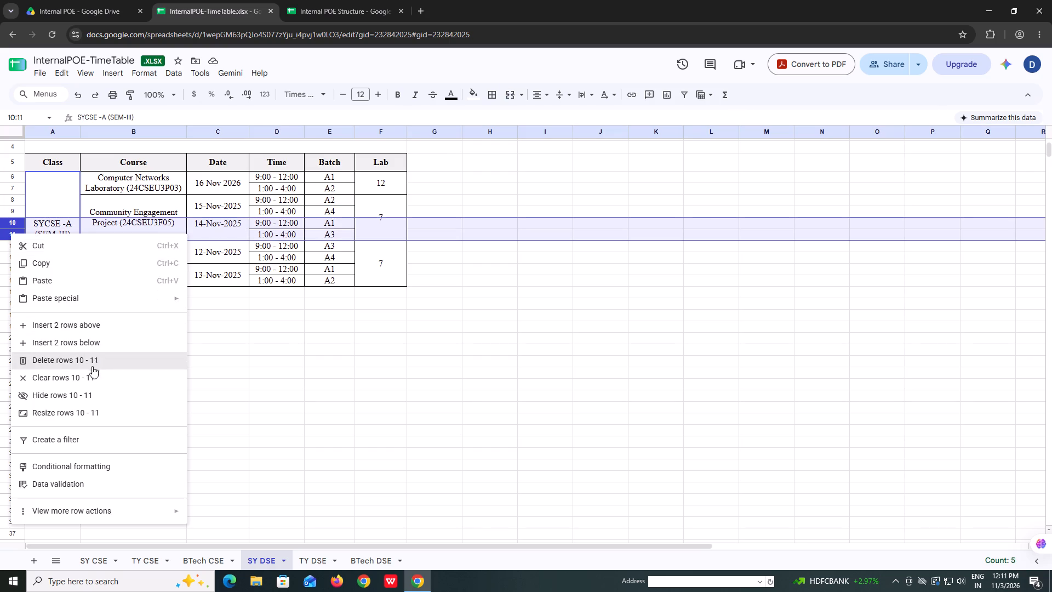
click(92, 366)
click(206, 308)
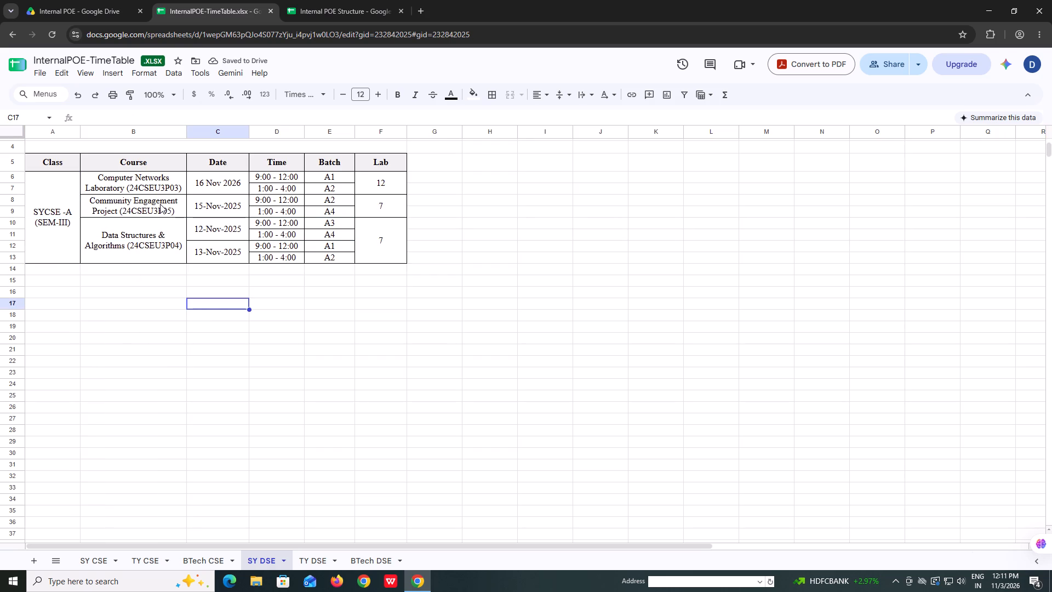
Delete rows 10 to 13, which hold the whole Data Structures & Algorithms course block.
drag(88, 224, 91, 248)
right_click(91, 248)
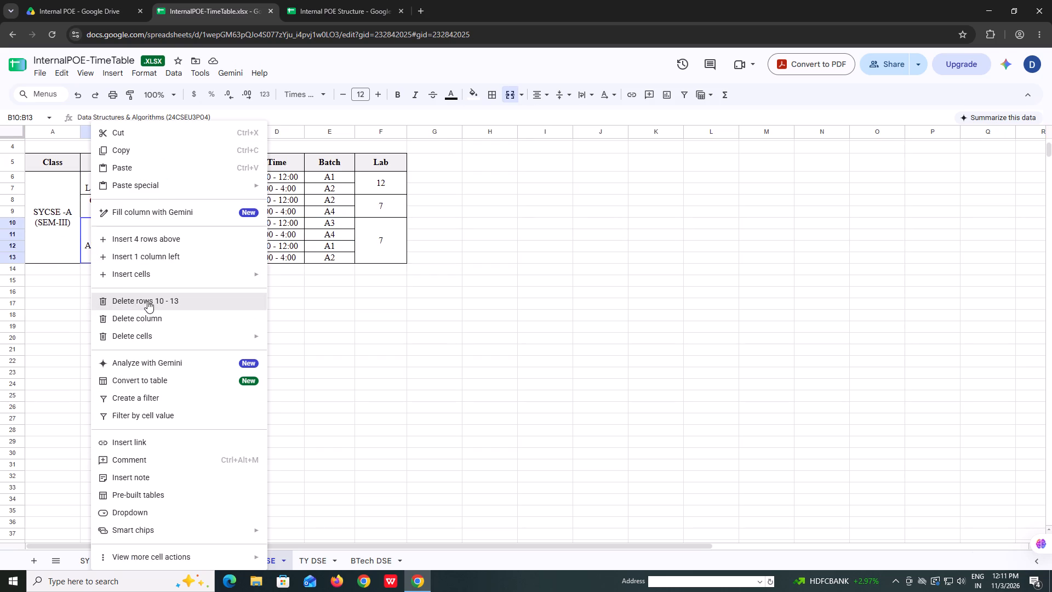
click(147, 301)
Apply all borders to the merged date cell of the Community Engagement Project.
click(230, 211)
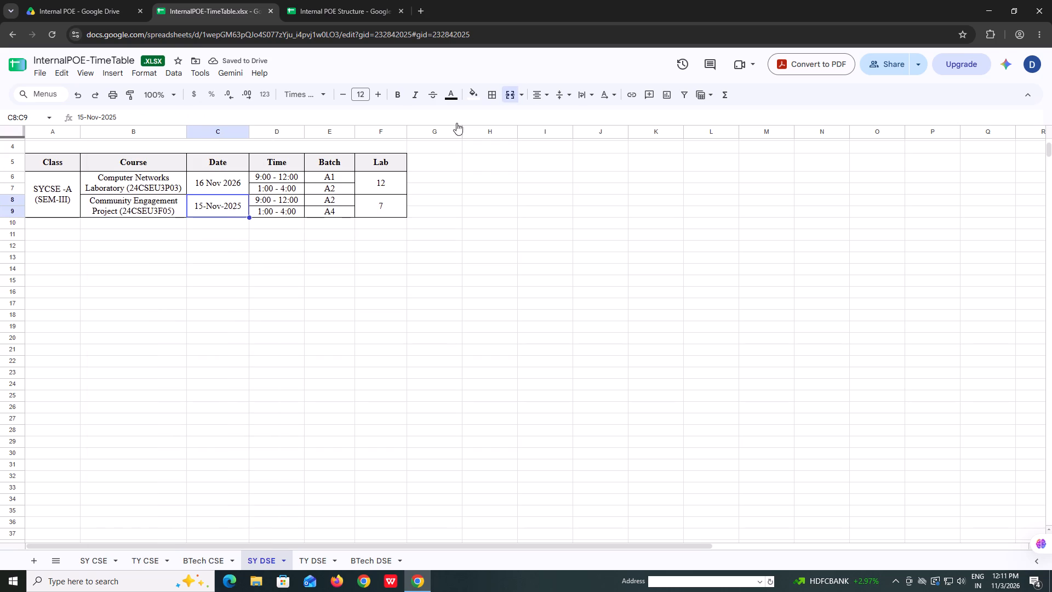
click(490, 94)
click(499, 122)
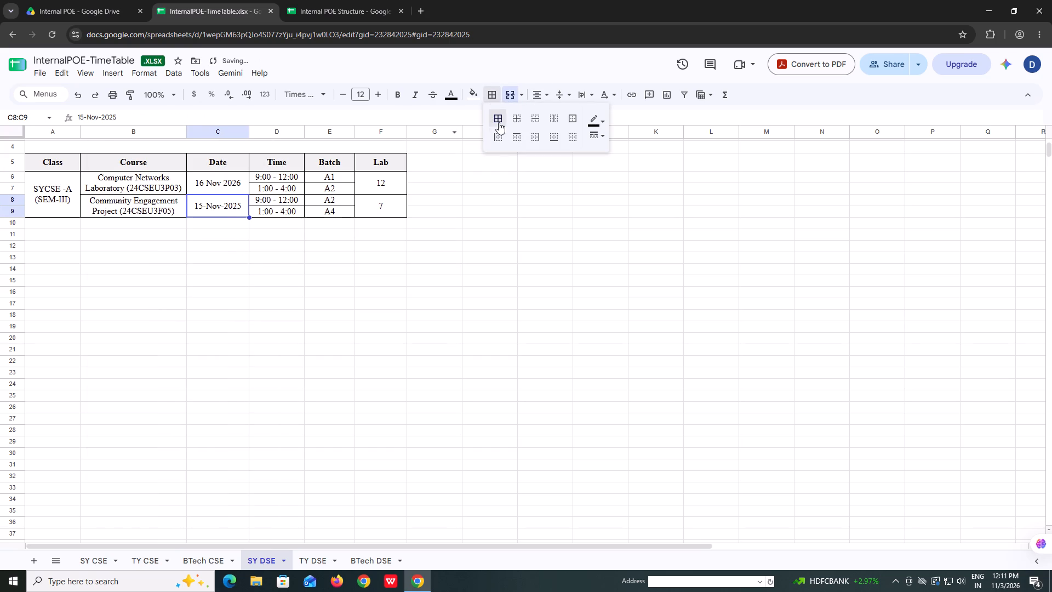
click(475, 231)
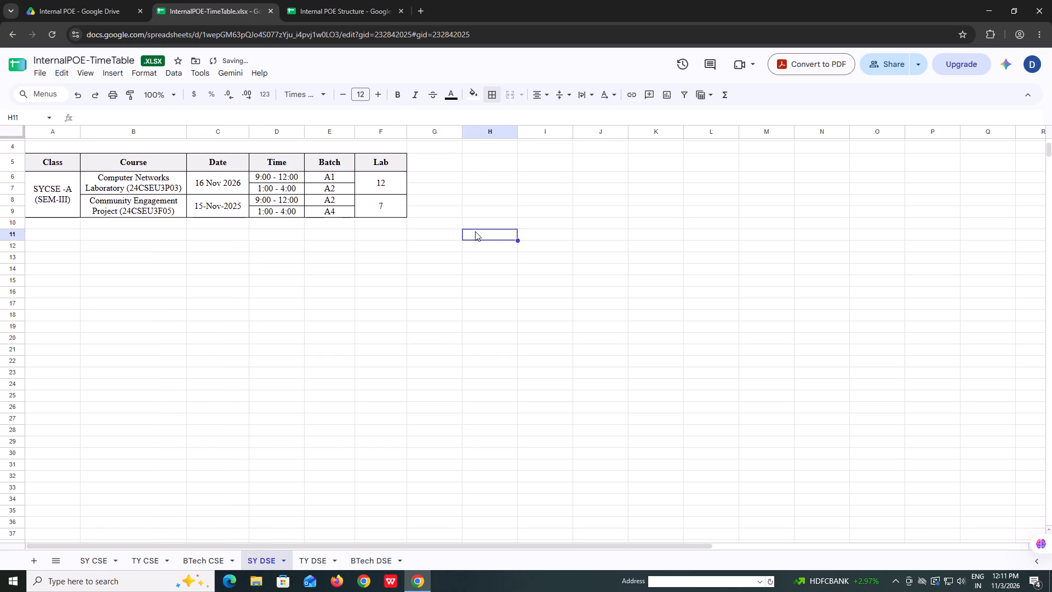
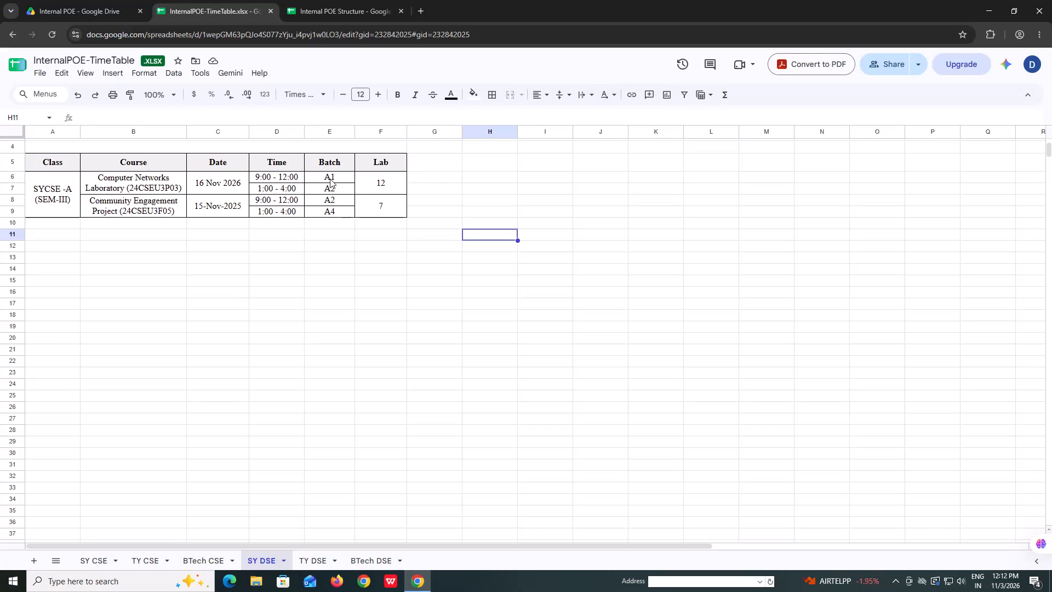
Set the batches in rows 6 to 9 to SD1, SD2, SD1 and SD2.
click(330, 179)
text(SD1)
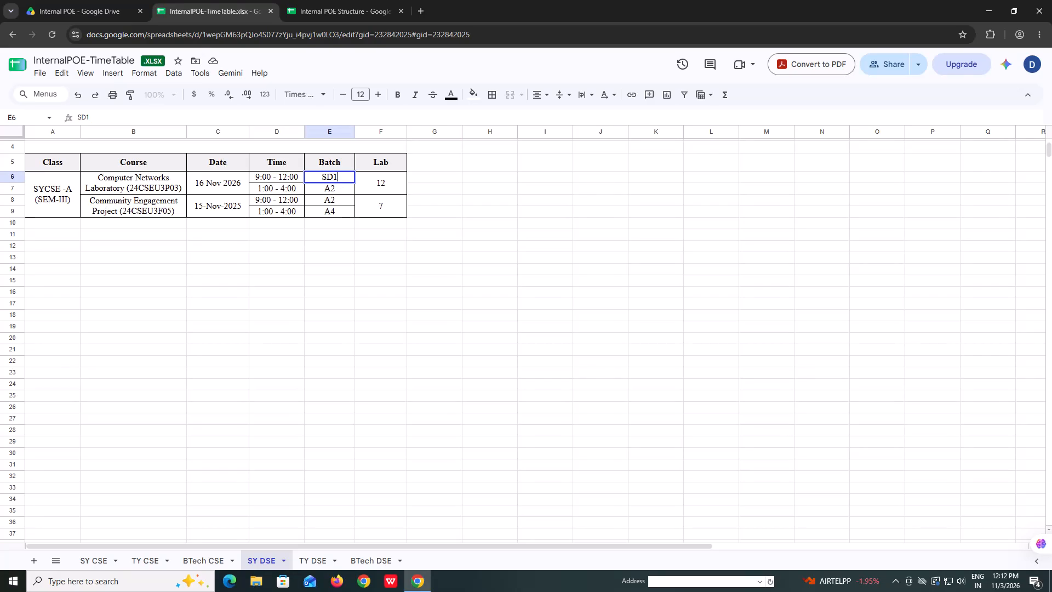
key(Return)
text(SD)
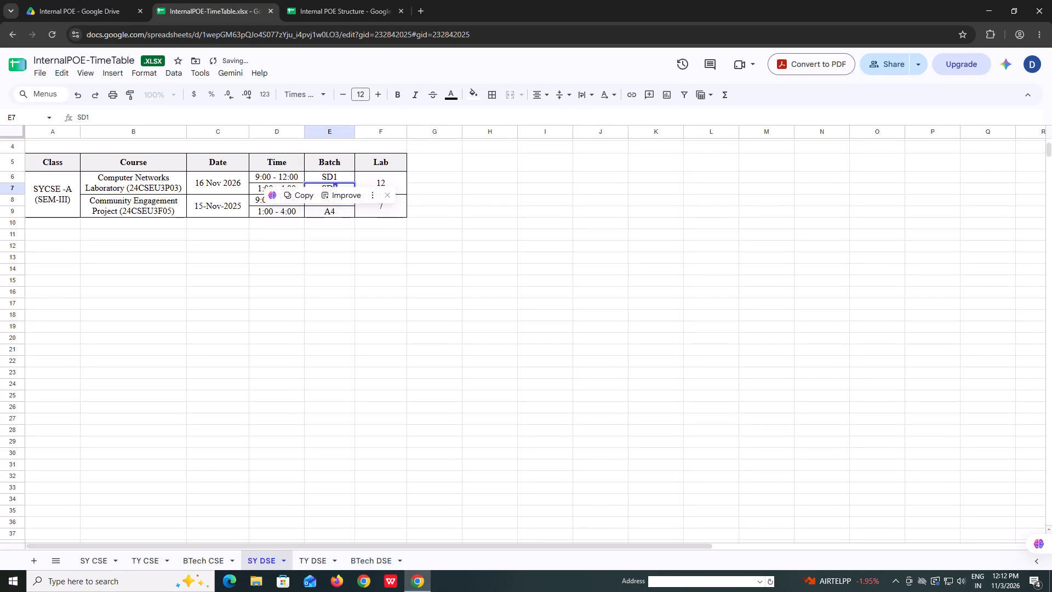
key(2)
key(Return)
text(SD)
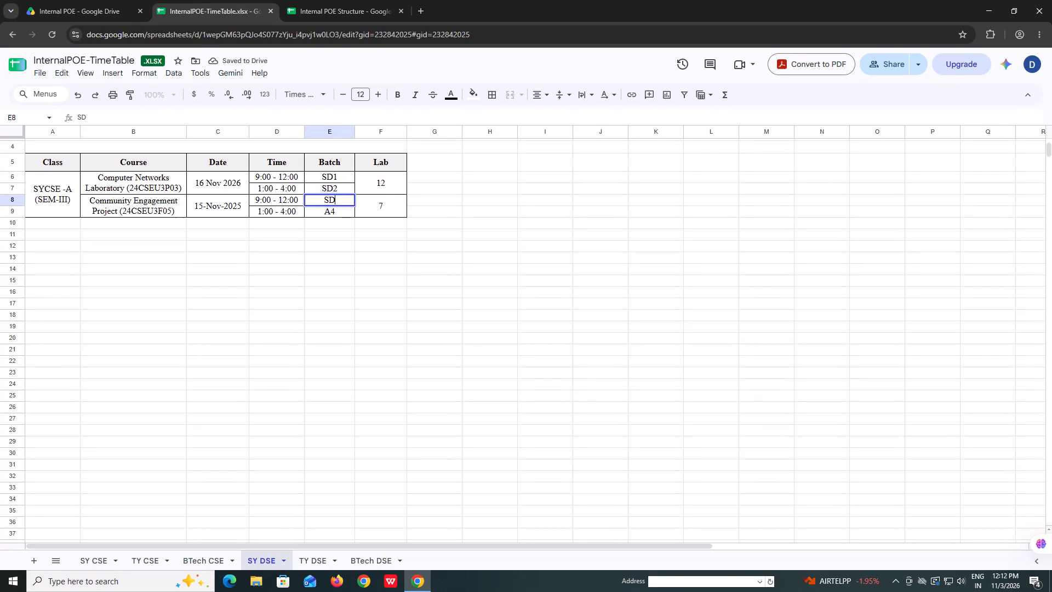
key(1)
key(Return)
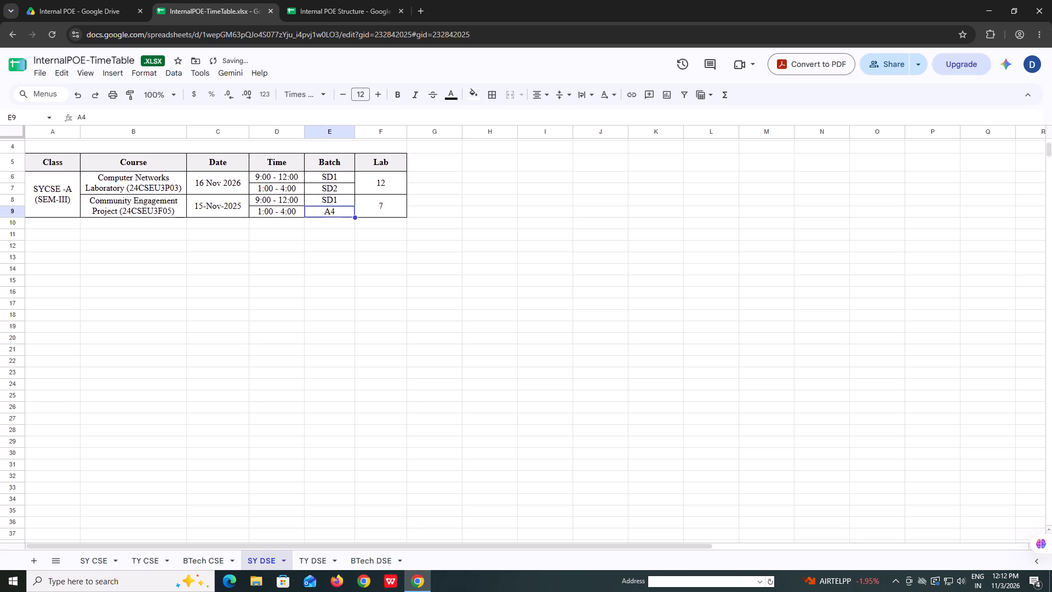
text(SD2)
key(Return)
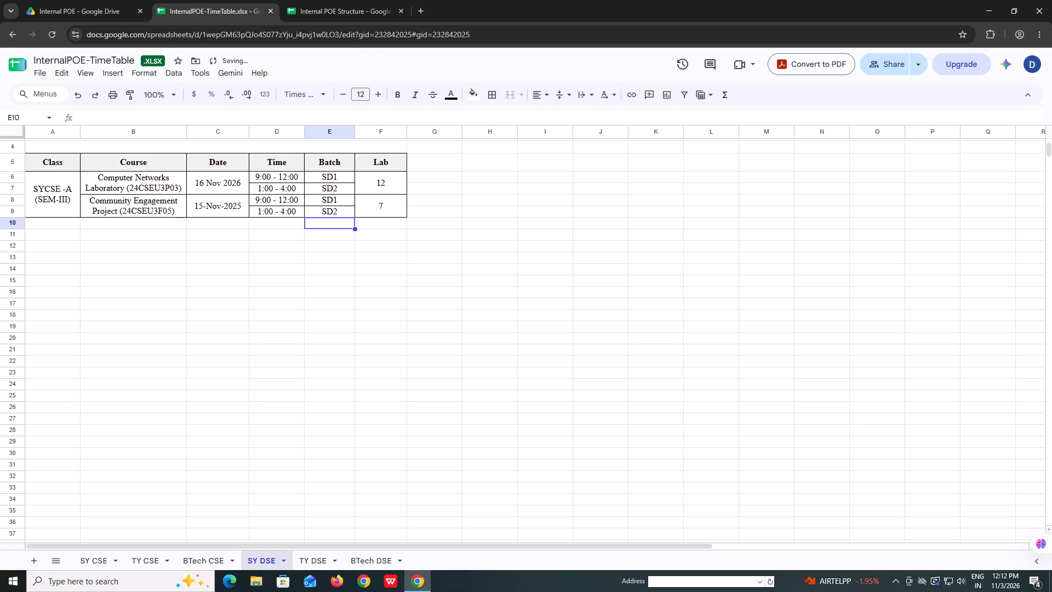
Rename the Computer Networks Laboratory course as Data Structures and the Community Engagement Project course as Programming Lab-I.
click(151, 187)
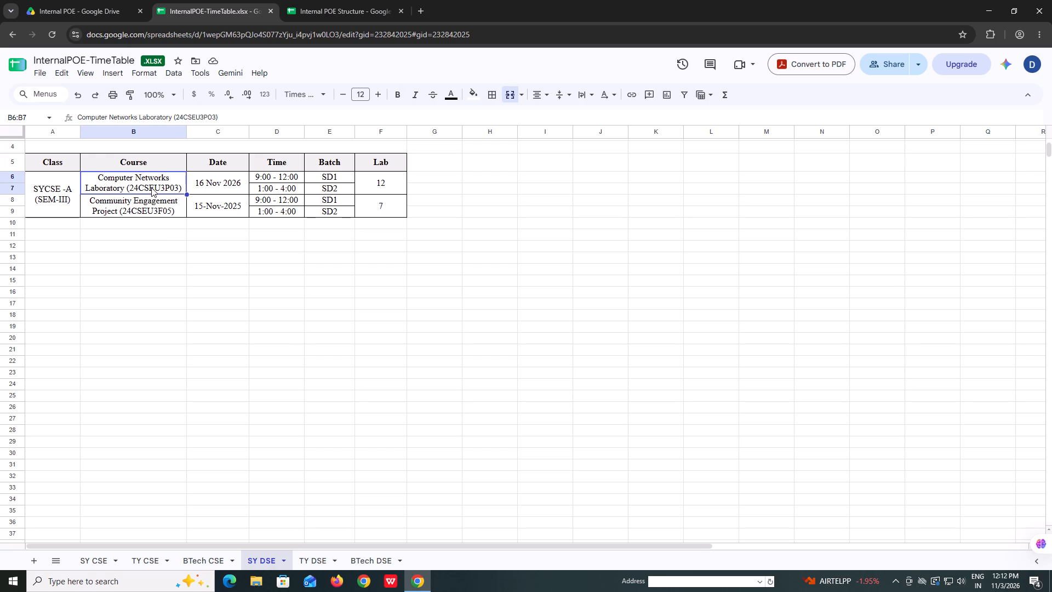
key(shift+d)
text(ata Structures)
key(Return)
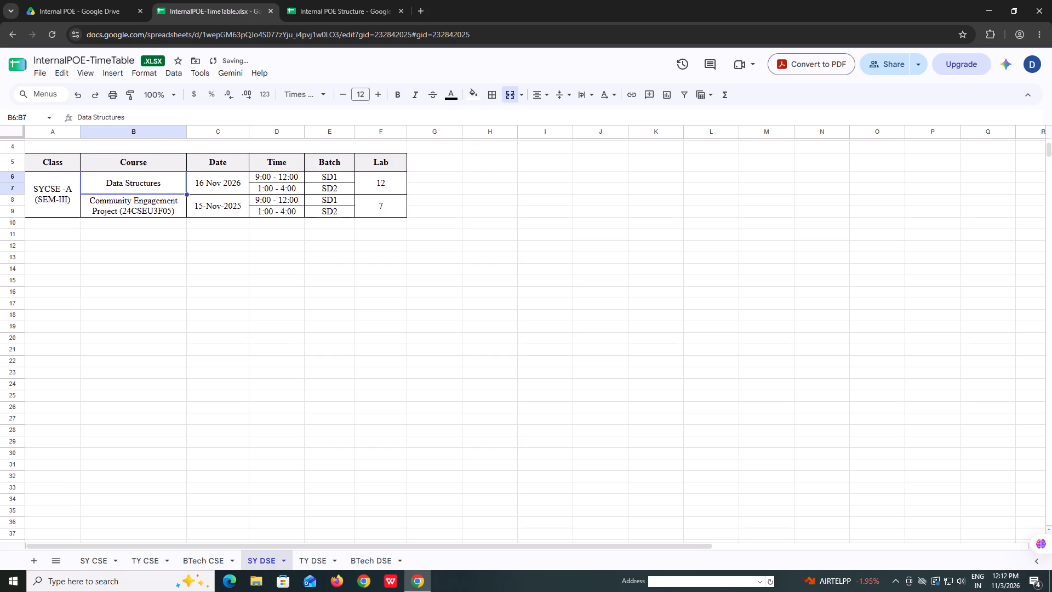
key(Return)
key(Return)
text(Programming Lab-I)
key(Return)
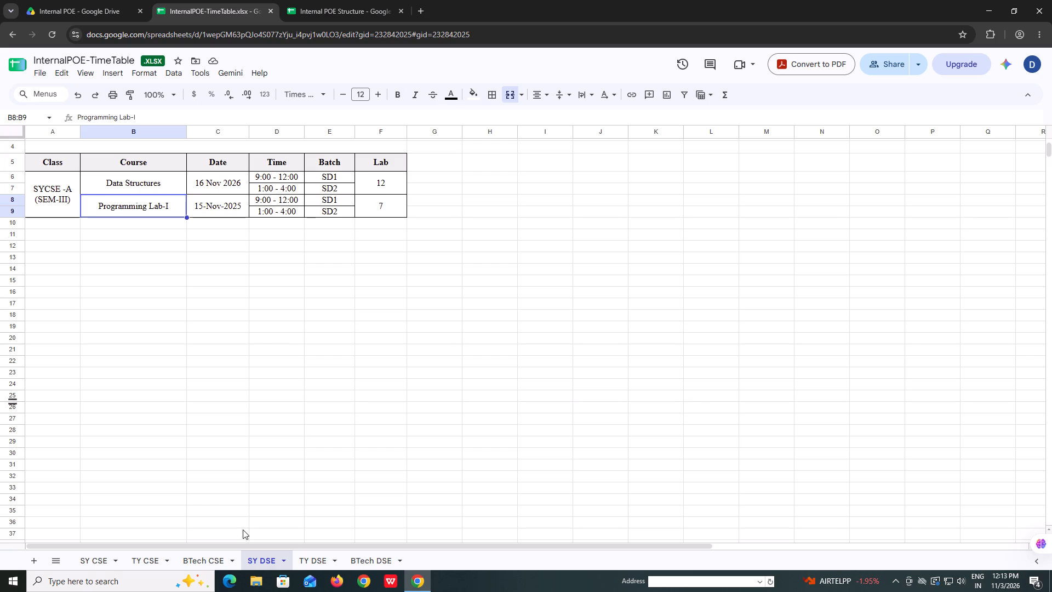
On the TY CSE sheet, move Information Security from rows 14 to 17 into the TYCSE-B course cell of rows 18 to 21.
click(154, 567)
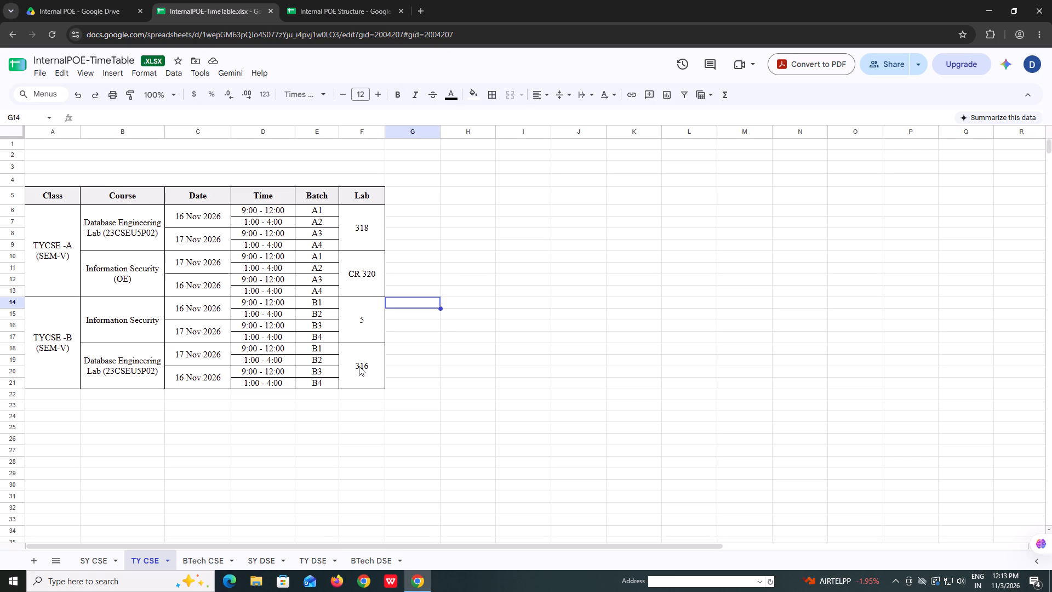
click(122, 320)
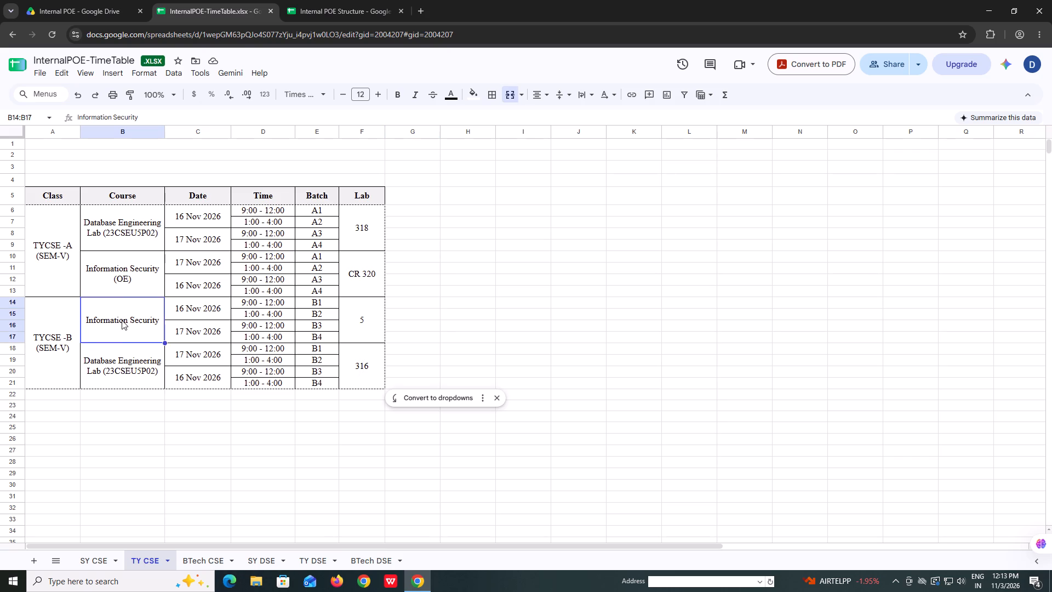
key(ctrl+x)
click(121, 358)
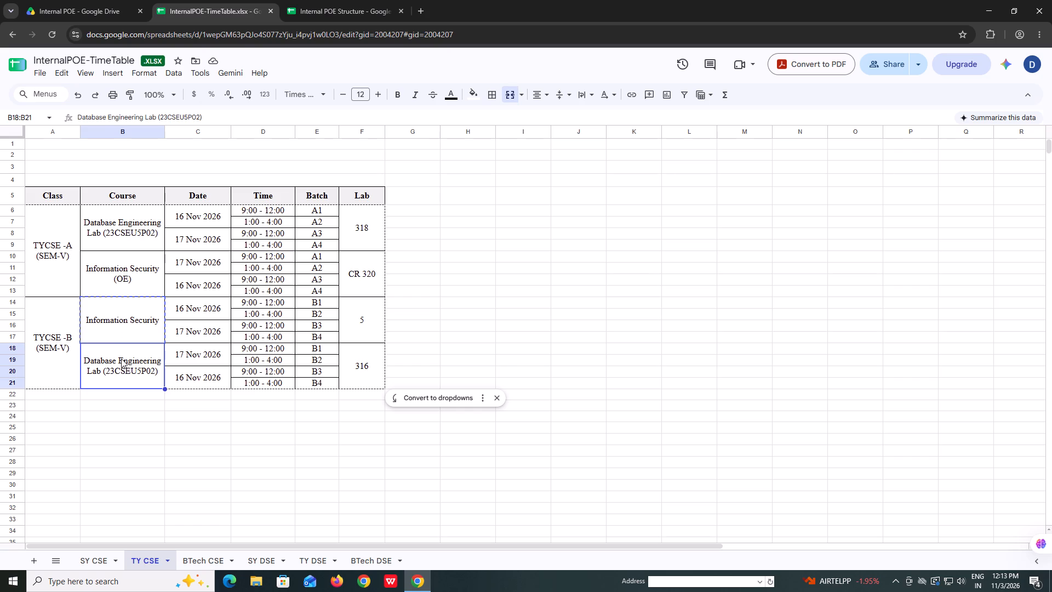
key(ctrl+v)
Merge the empty TYCSE-B course cells B14 to B17 into one cell.
click(130, 227)
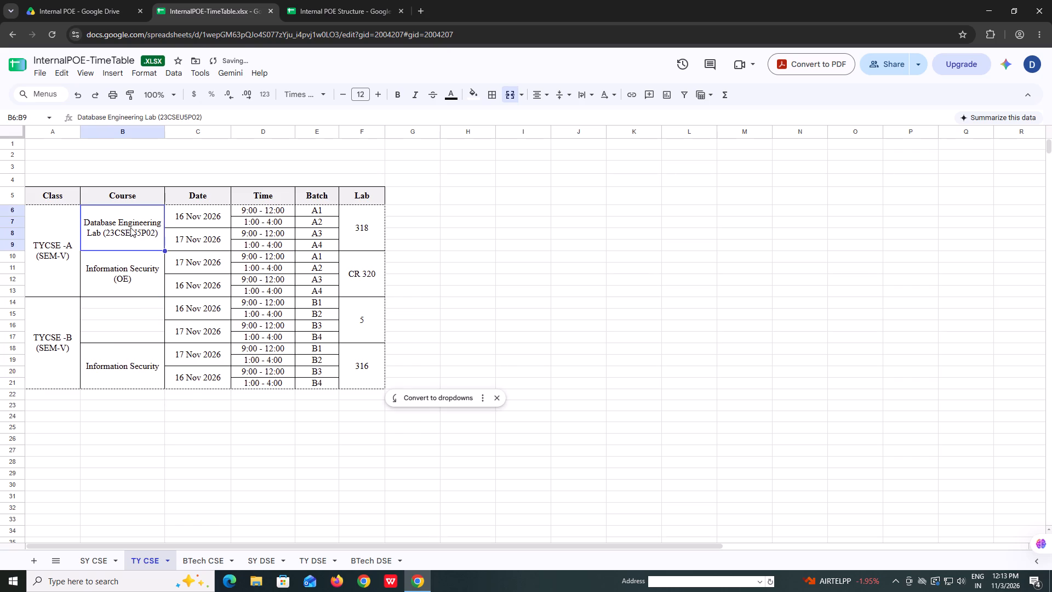
key(ctrl+x)
click(128, 323)
drag(131, 308, 132, 319)
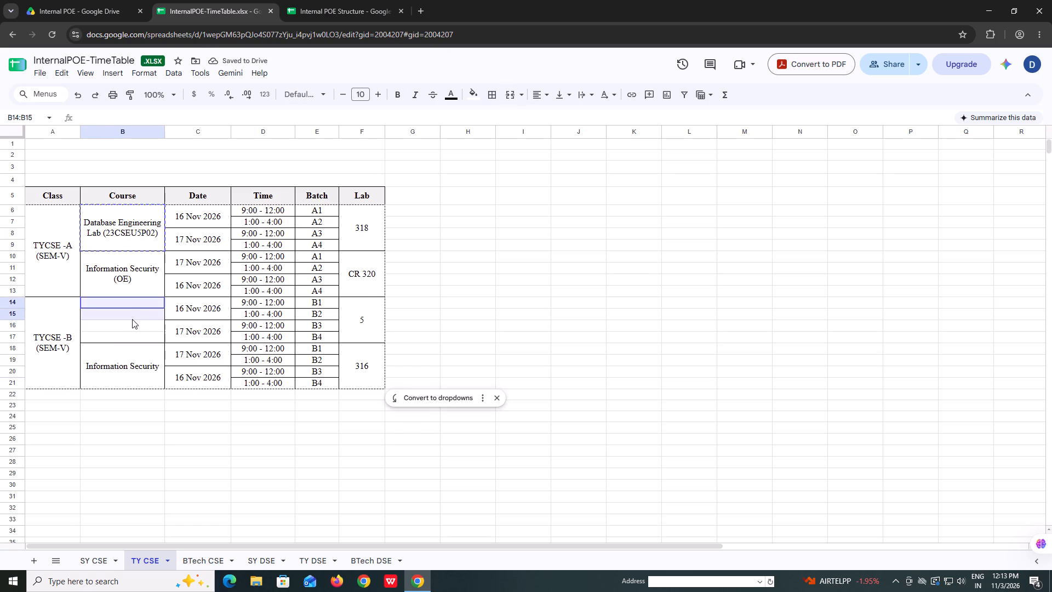
drag(132, 319, 133, 335)
click(511, 99)
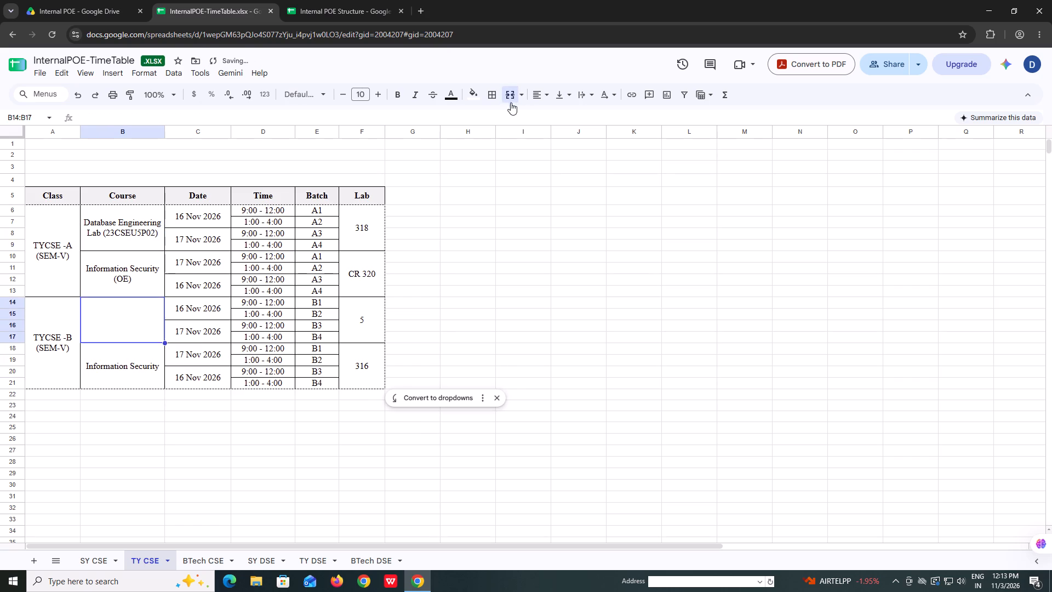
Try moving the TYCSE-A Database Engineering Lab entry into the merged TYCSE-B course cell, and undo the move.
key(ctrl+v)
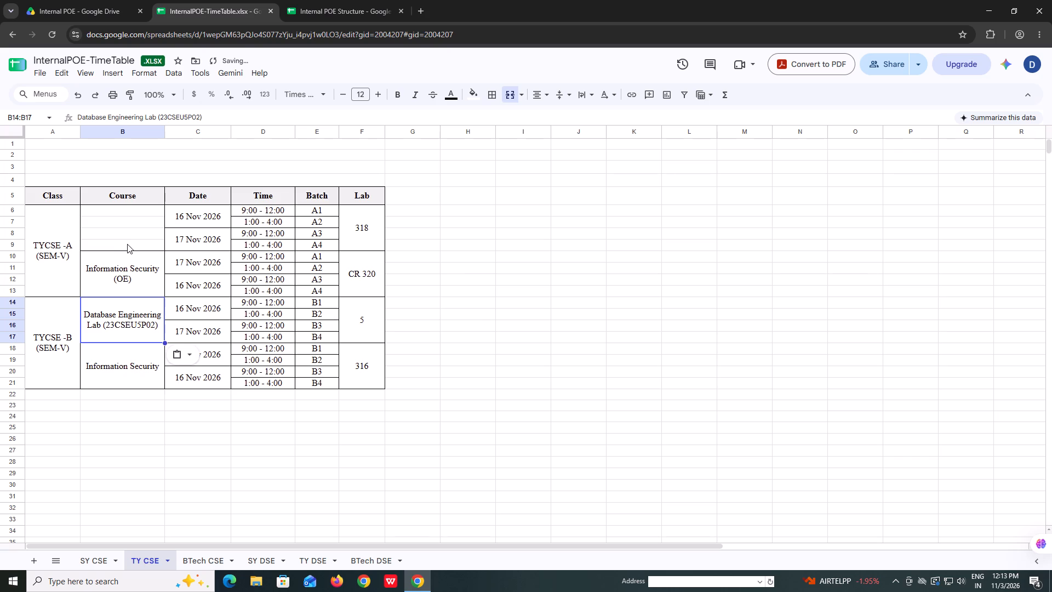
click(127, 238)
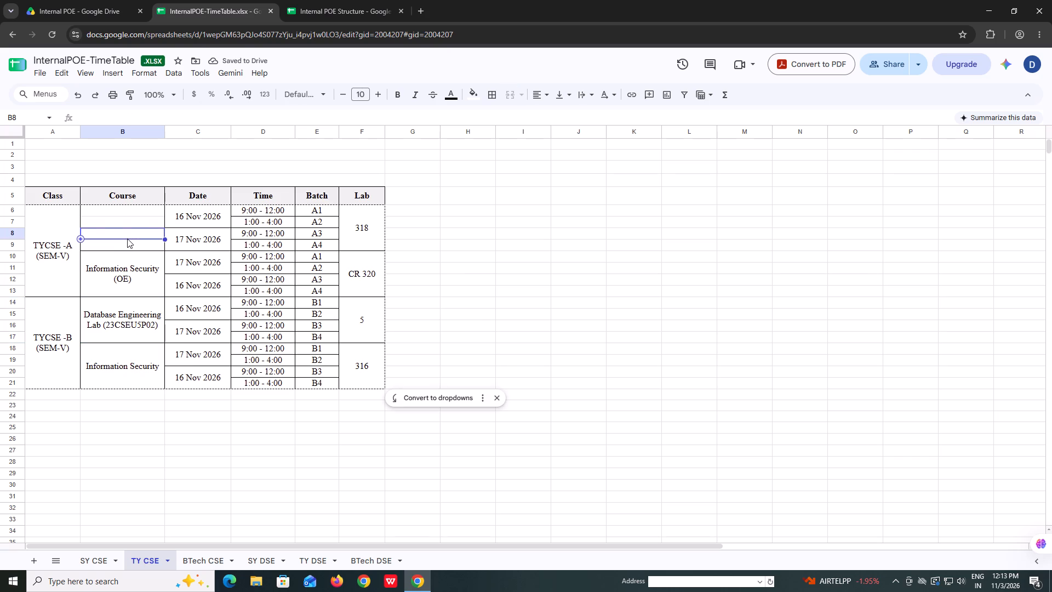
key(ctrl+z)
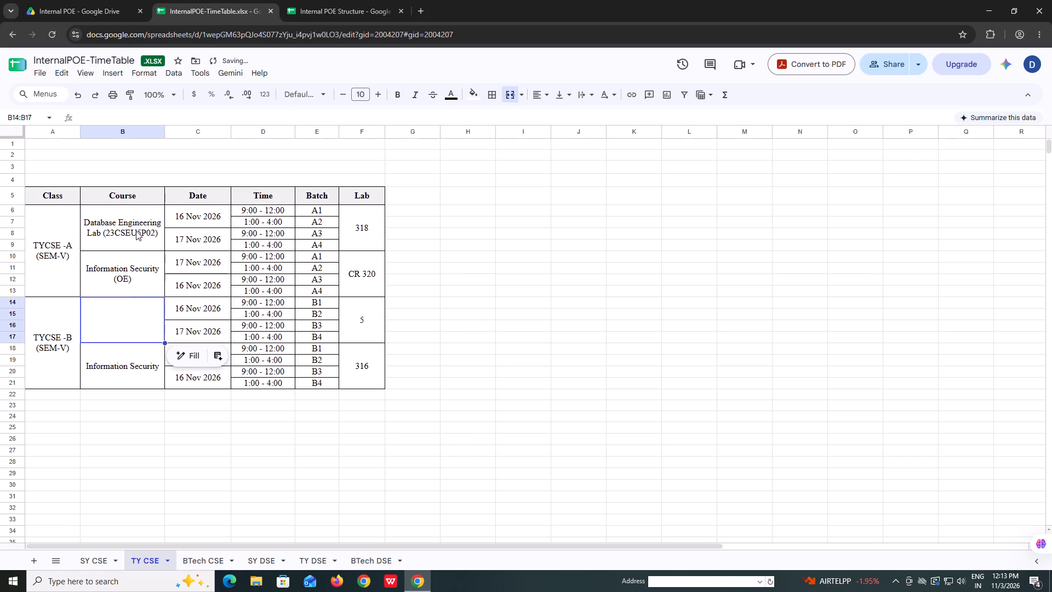
Copy the Database Engineering Lab (23CSEU5P02) entry from TYCSE-A into the merged TYCSE-B course cell of rows 14 to 17.
click(136, 231)
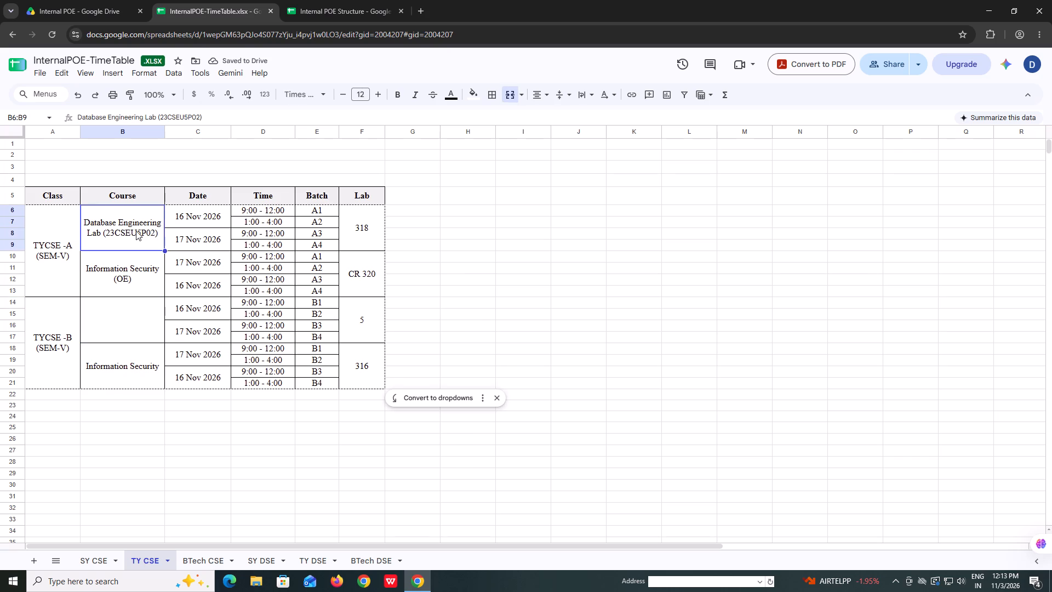
key(ctrl+c)
click(131, 317)
key(ctrl+v)
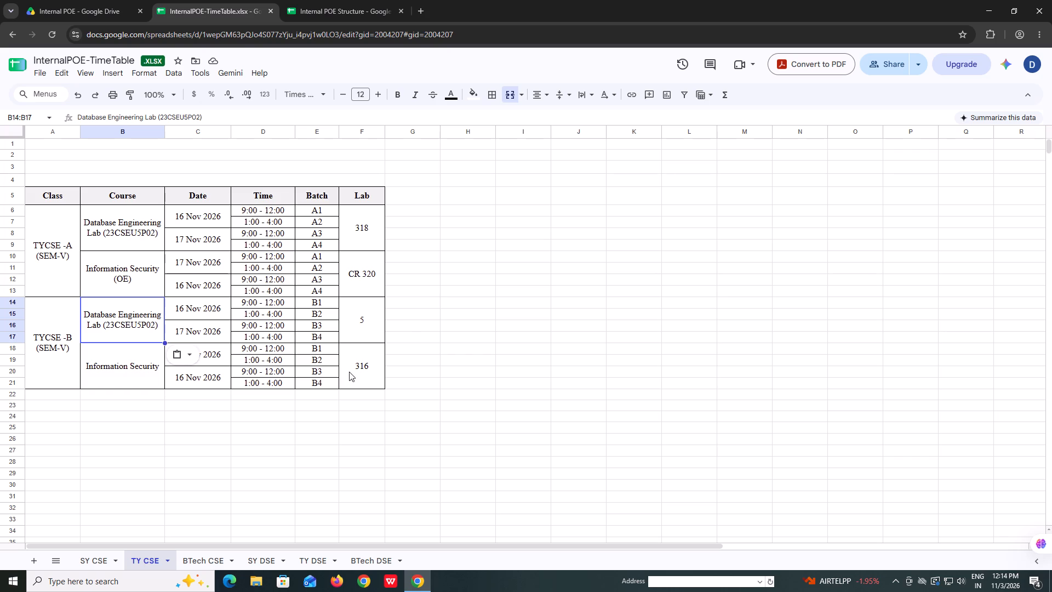
Set the TYCSE-B labs to 111/112 for Database Engineering Lab and CR 321 for Information Security.
click(362, 319)
text(111/11)
key(2)
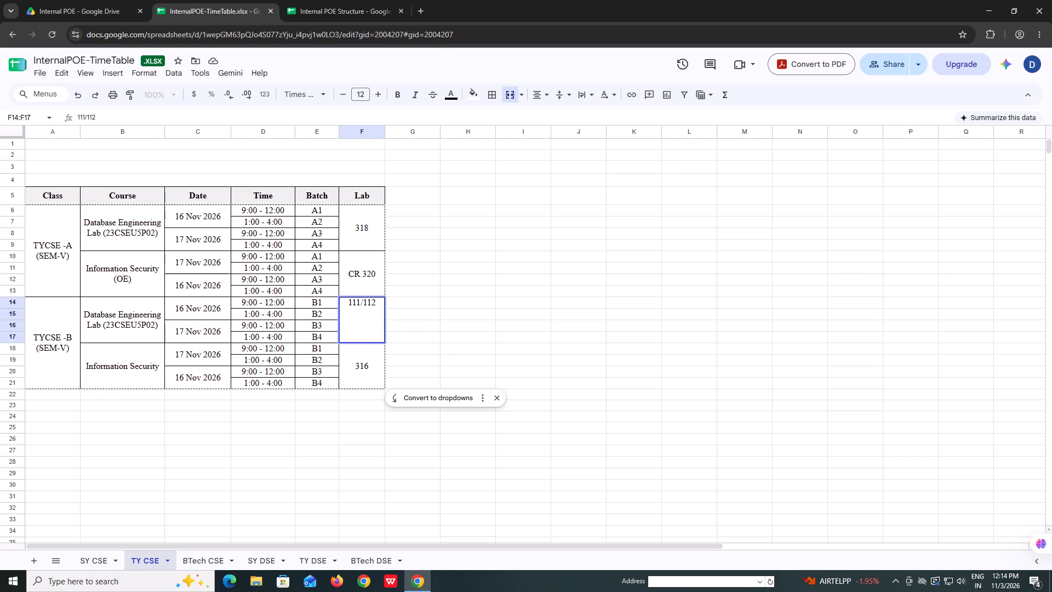
key(Return)
key(Return)
key(Return)
key(Return)
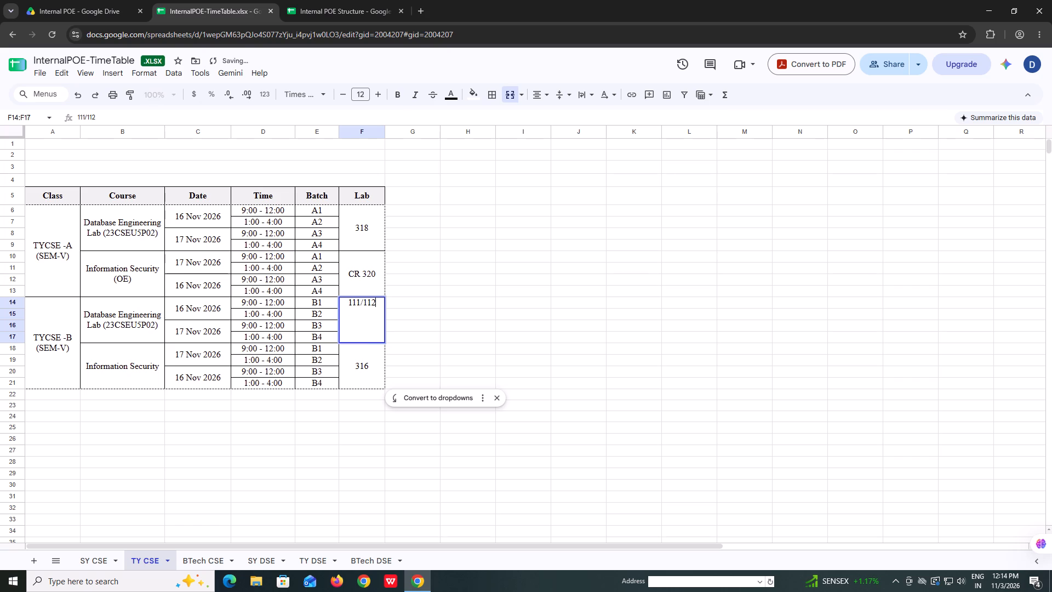
key(Return)
key(Return)
key(Return)
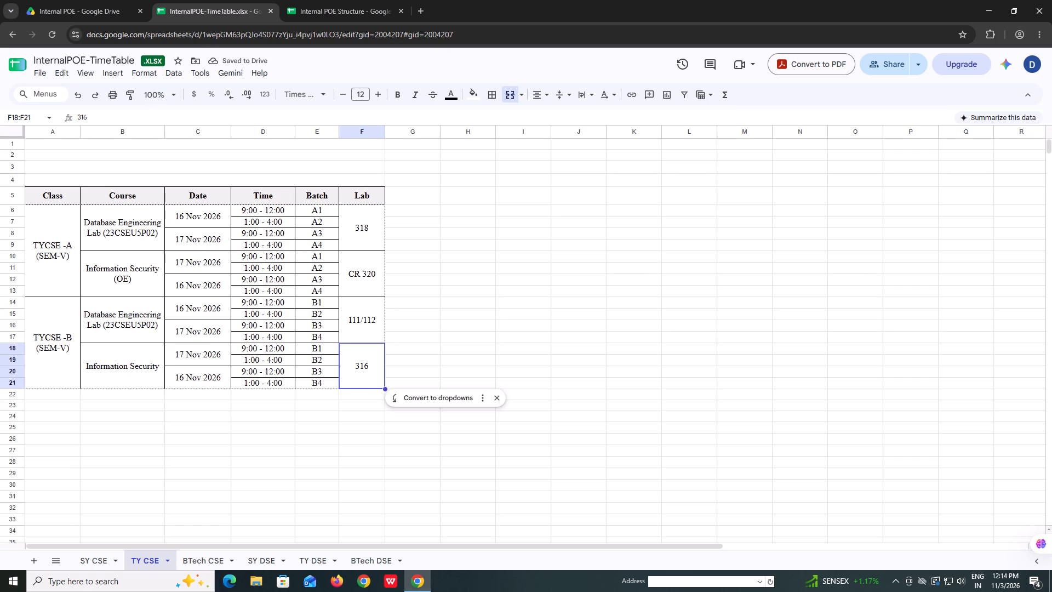
text(CR 31)
key(BackSpace)
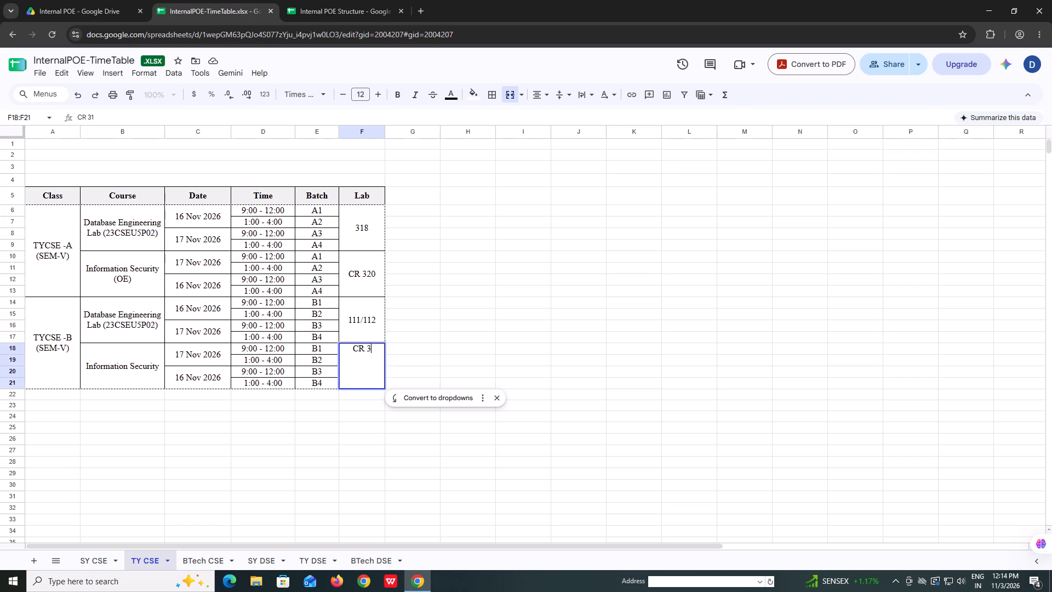
text(21)
key(Return)
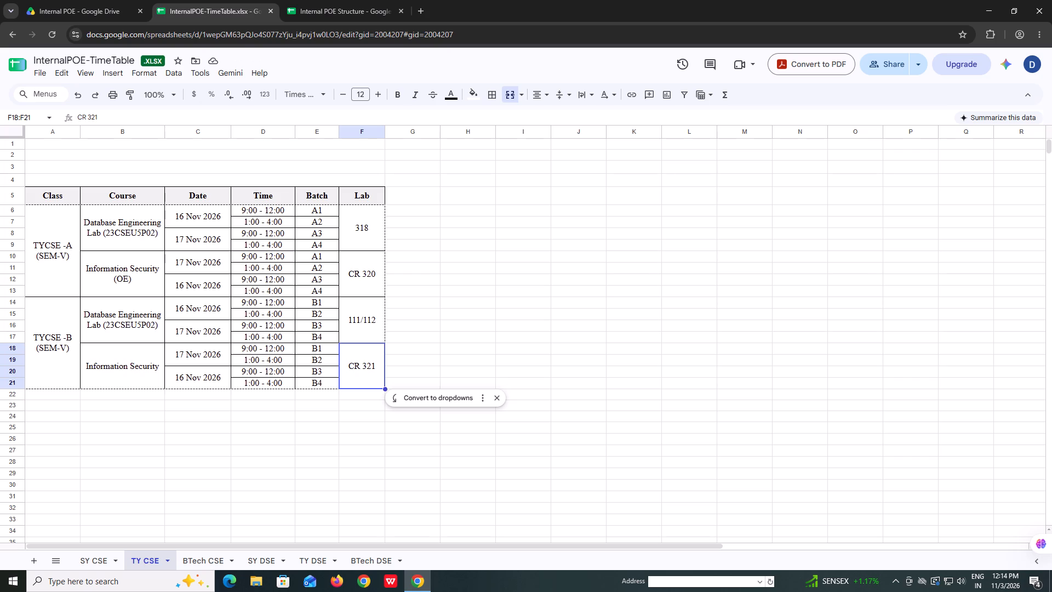
click(288, 479)
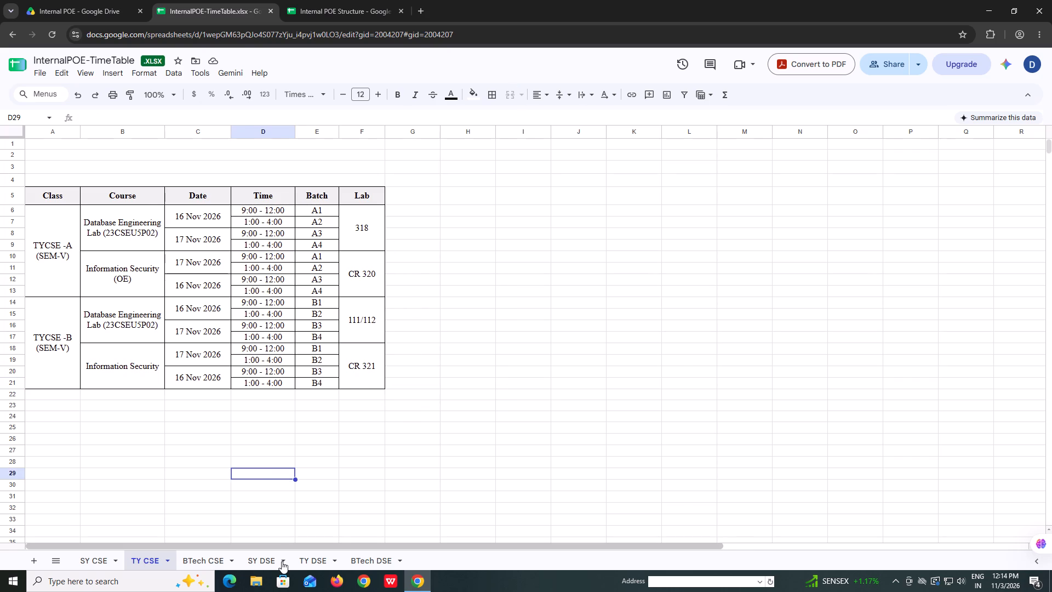
On the TY DSE sheet, delete rows 18 to 29, which hold the whole SYCSE-B block.
click(318, 559)
scroll(439, 373, down, 3)
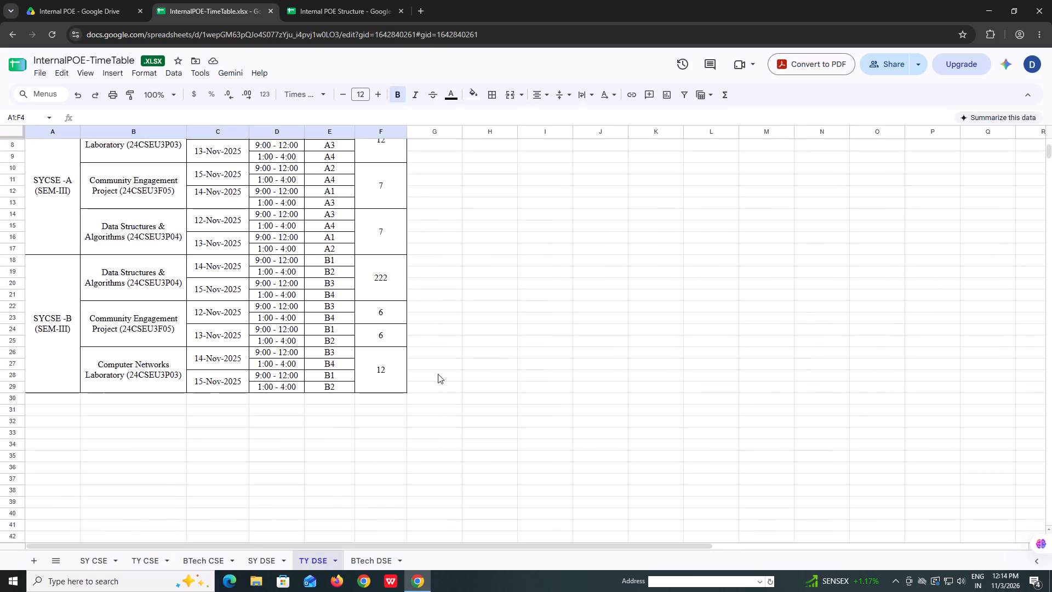
scroll(437, 375, up, 3)
drag(43, 442, 392, 465)
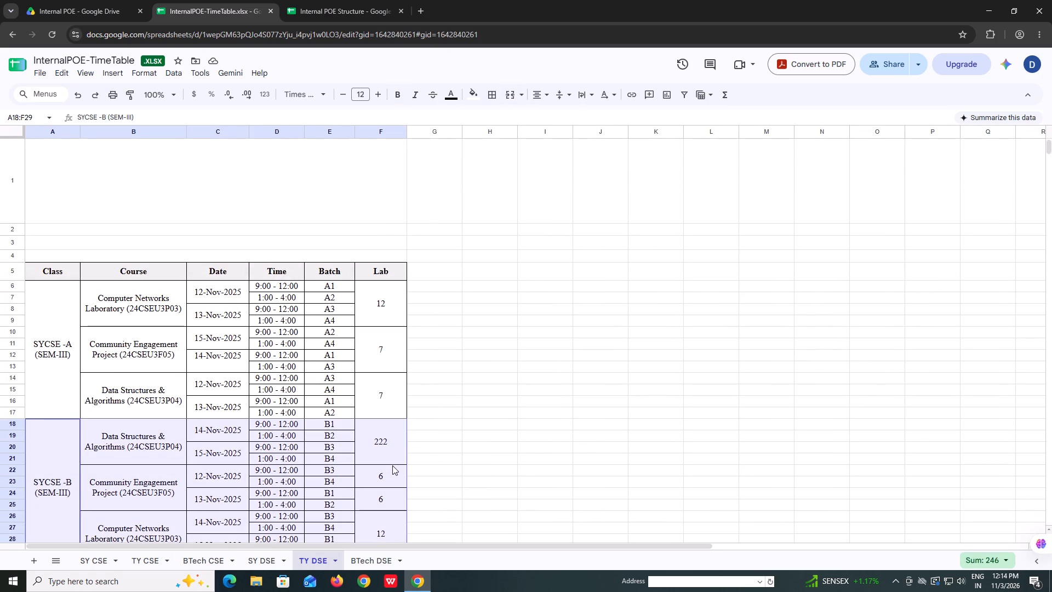
right_click(368, 462)
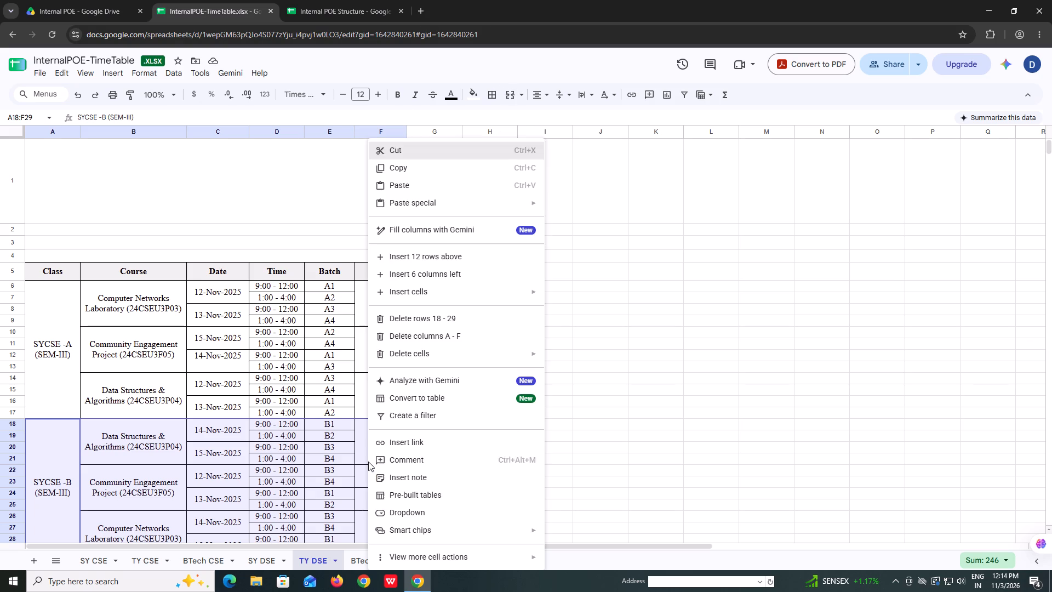
click(424, 316)
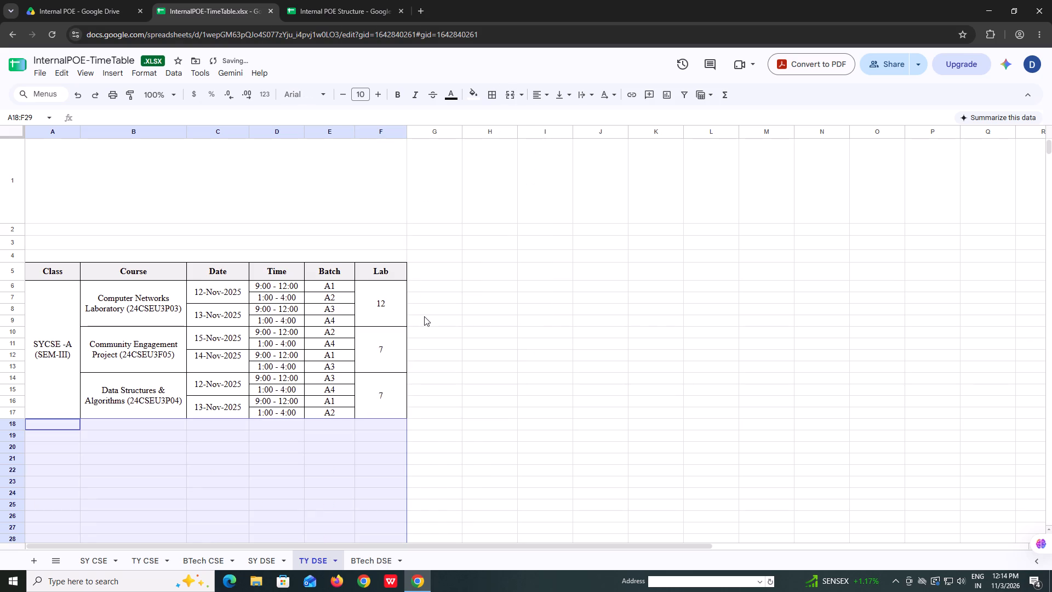
click(497, 436)
Rename the Community Engagement Project course as Database Engineering and the Data Structures & Algorithms course as Programming Lab-III.
scroll(171, 390, down, 3)
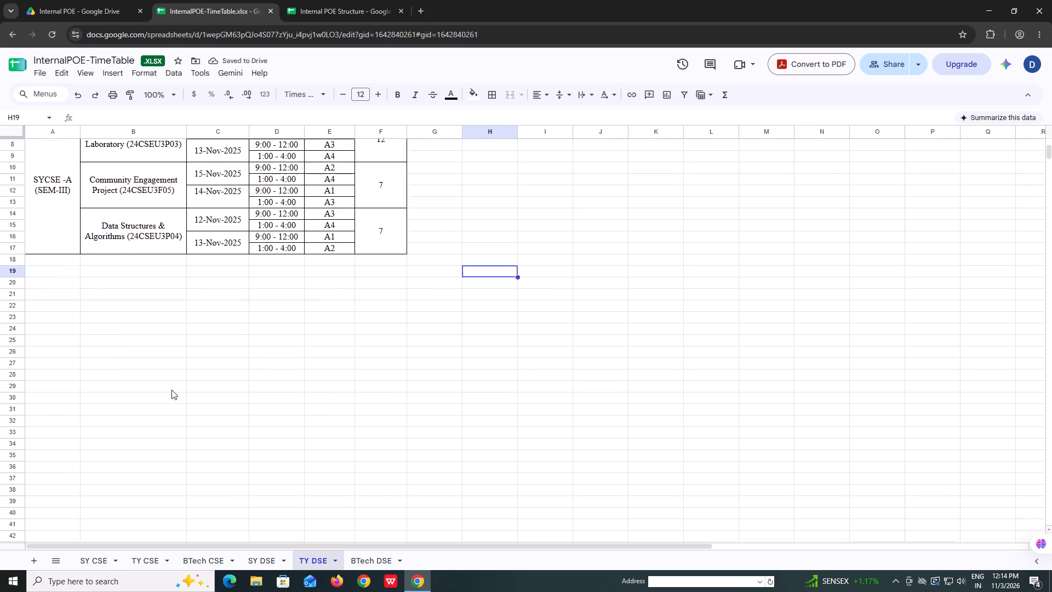
scroll(171, 390, up, 3)
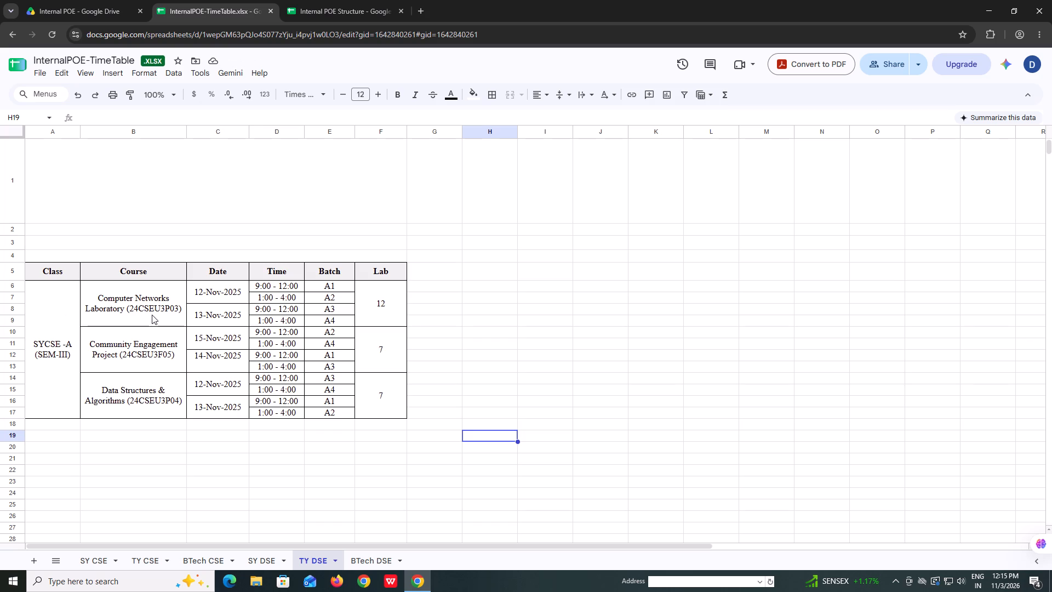
click(151, 356)
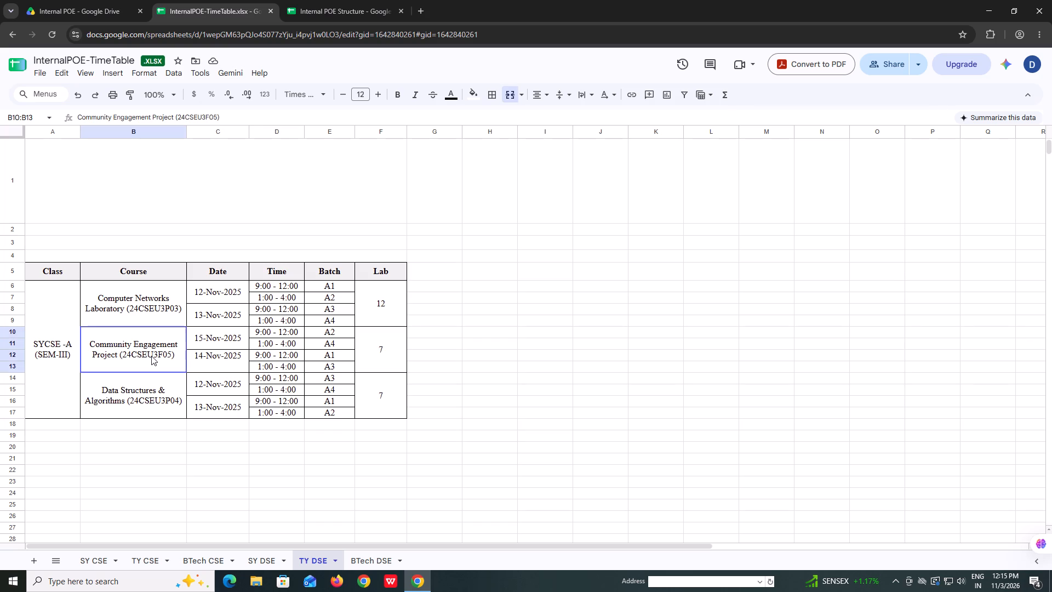
text(Database Engineering)
key(Return)
key(Return)
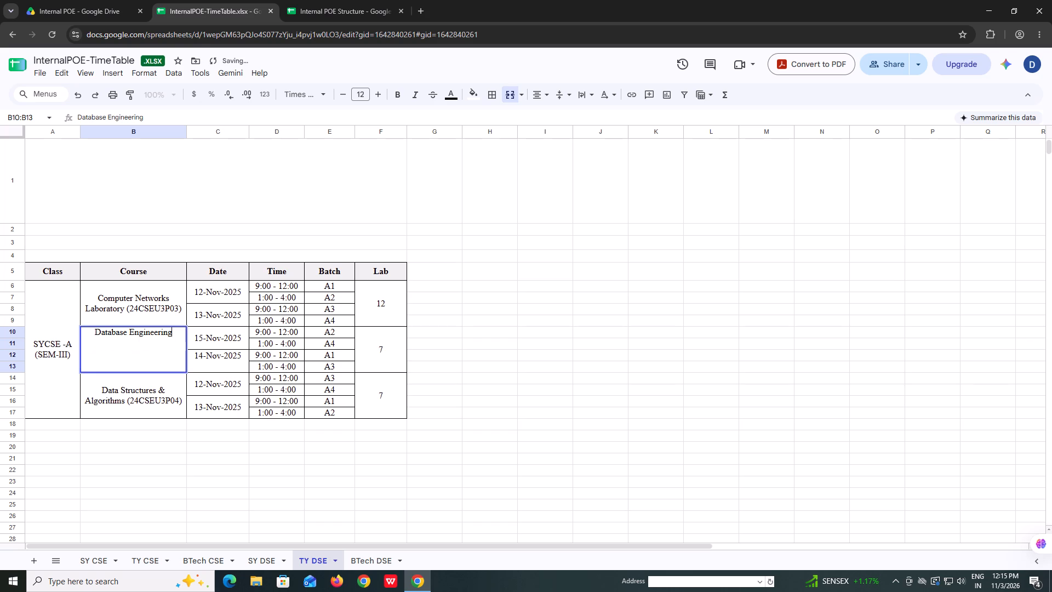
key(Return)
click(148, 413)
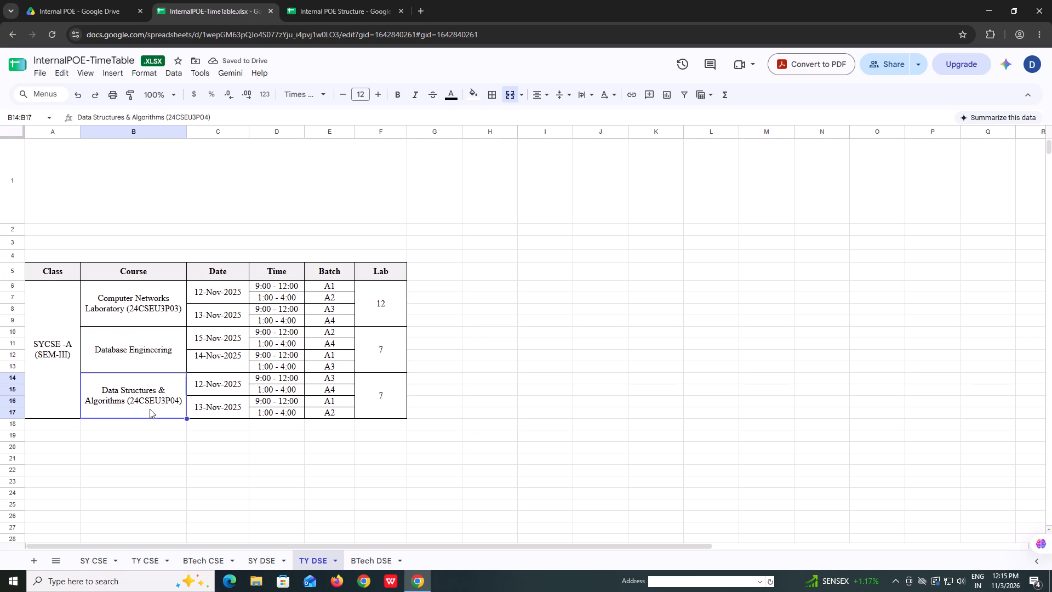
text(Pro)
text(gramming Lab-III)
key(Return)
Clear all exam dates in C6 to C17 of the TY DSE timetable.
drag(236, 291, 234, 306)
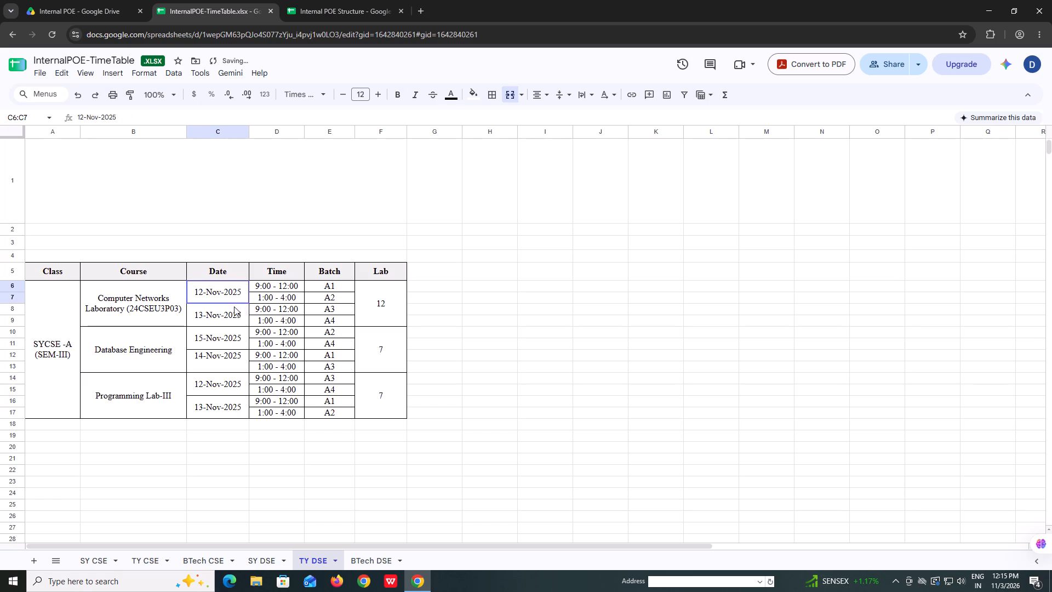
drag(234, 306, 233, 406)
key(BackSpace)
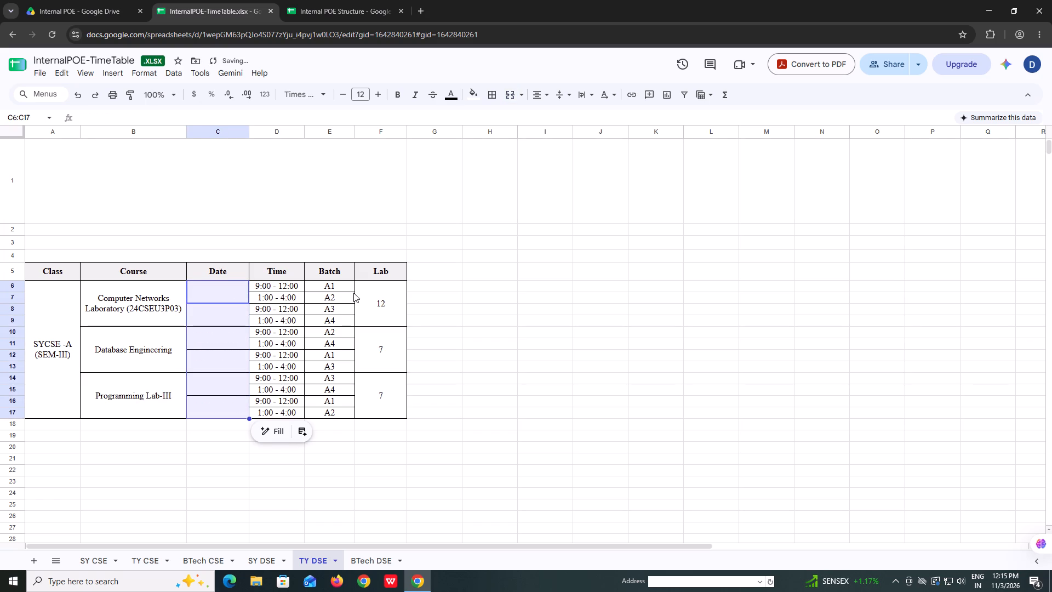
click(445, 305)
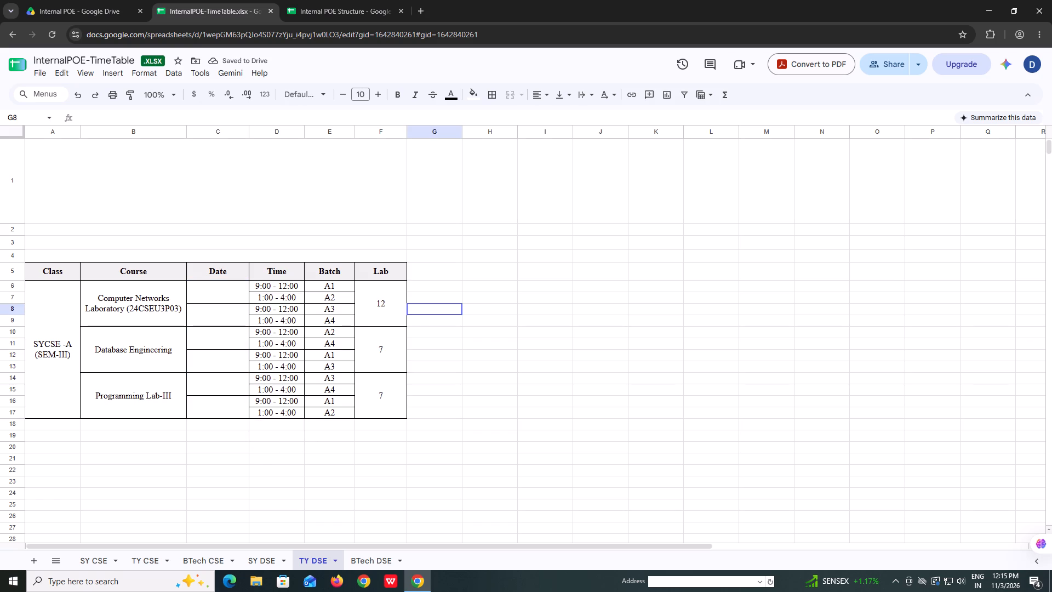
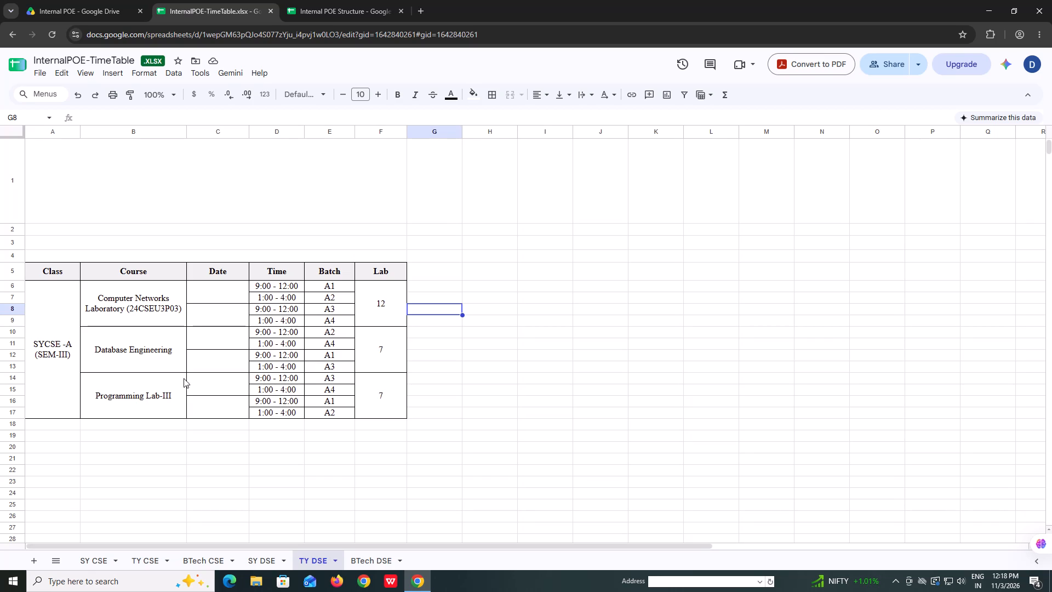
Set the Database Engineering lab on the TY DSE sheet to 315/316.
click(392, 346)
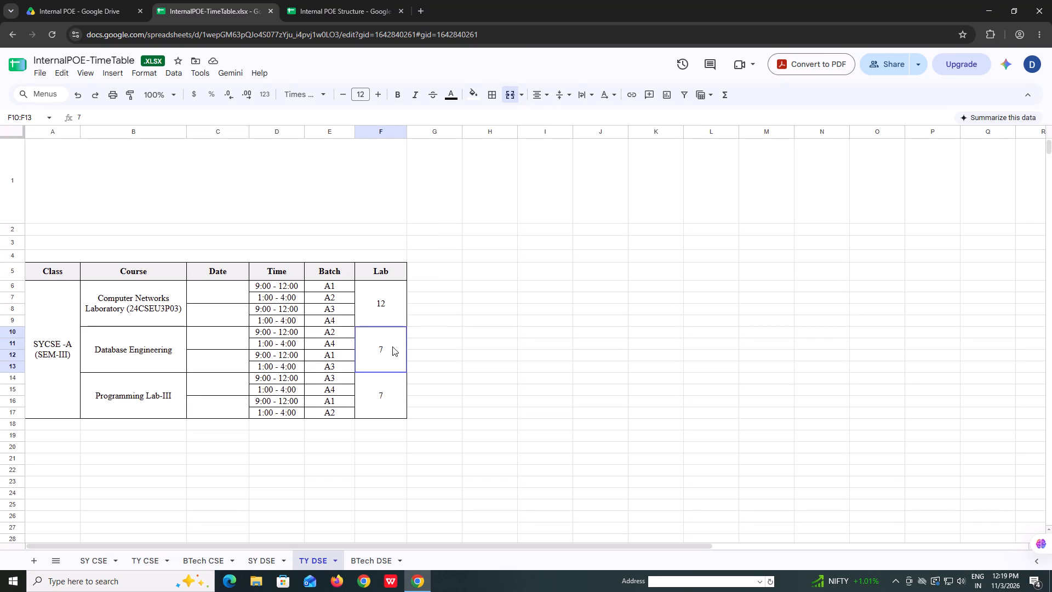
text(315/316)
key(Return)
scroll(392, 346, up, 1)
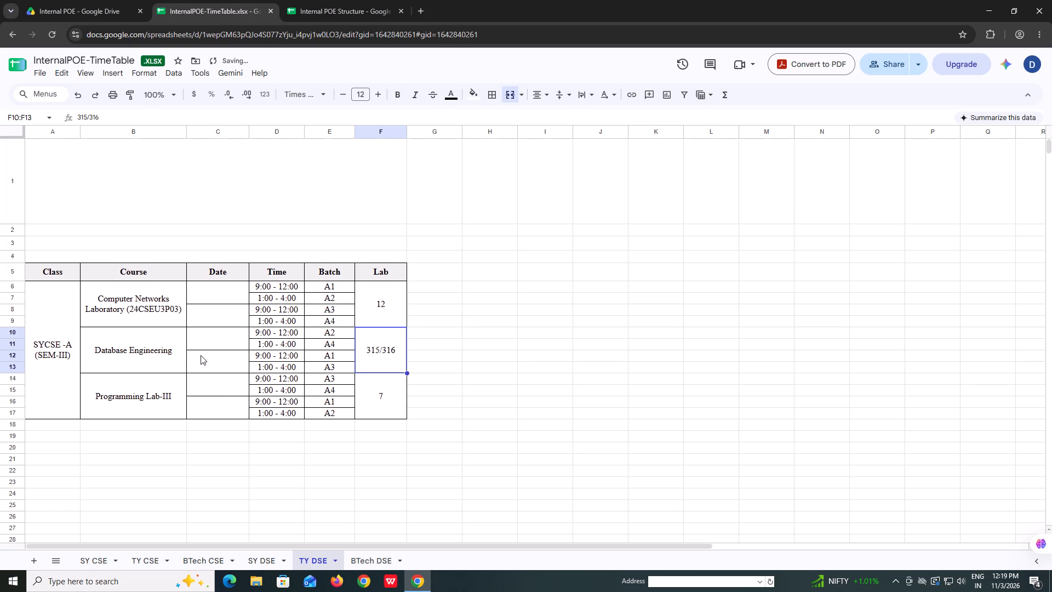
Delete the second date's two rows from both the Database Engineering and the Programming Lab-III blocks, leaving one date slot each.
click(220, 363)
right_click(220, 363)
click(265, 293)
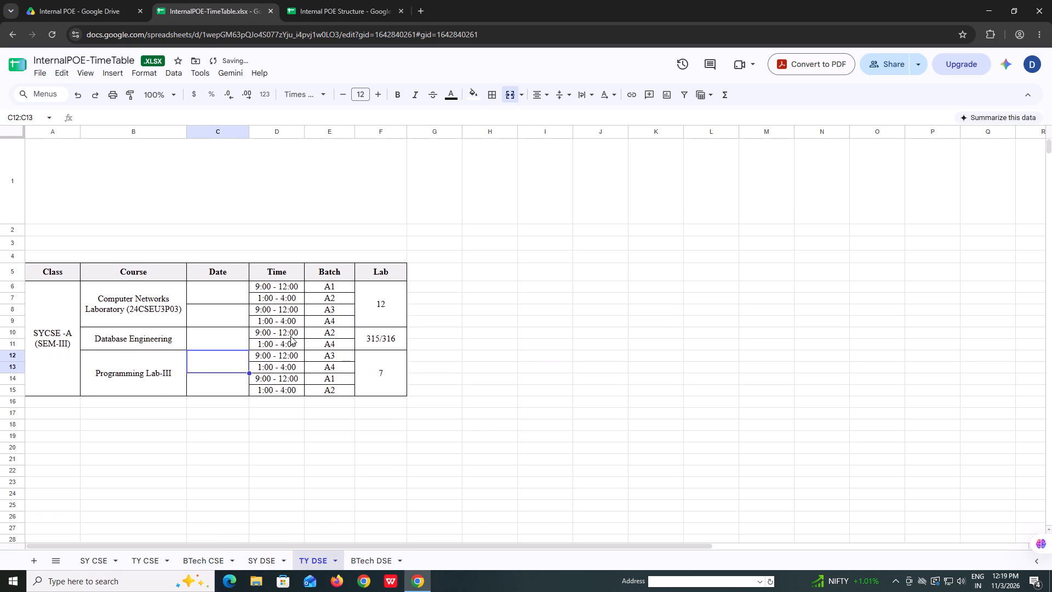
click(218, 314)
right_click(218, 314)
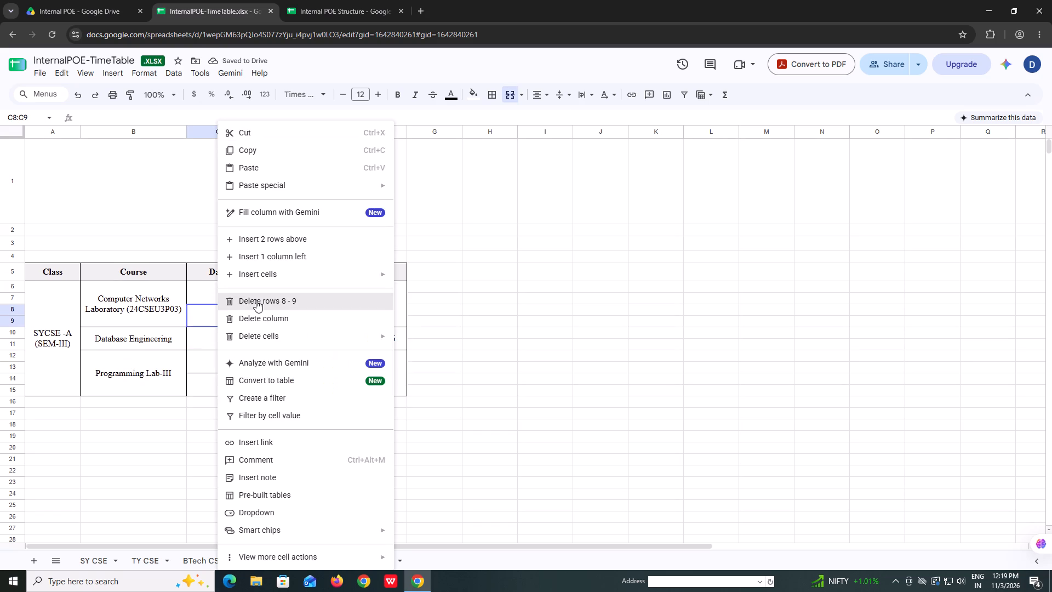
click(203, 385)
right_click(203, 385)
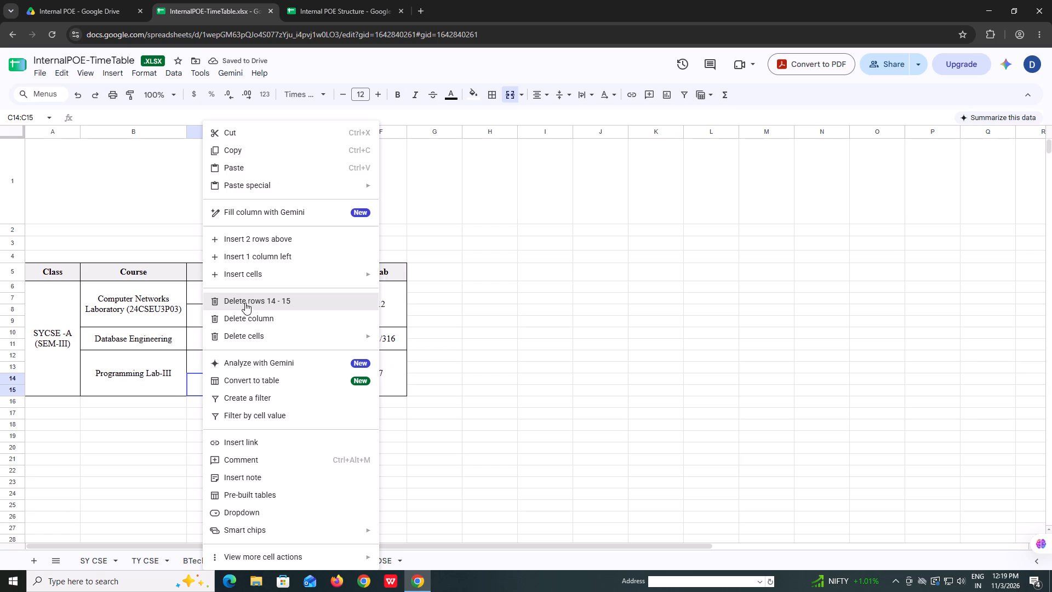
click(245, 301)
Set the Programming Lab-III lab to 315/316.
click(373, 361)
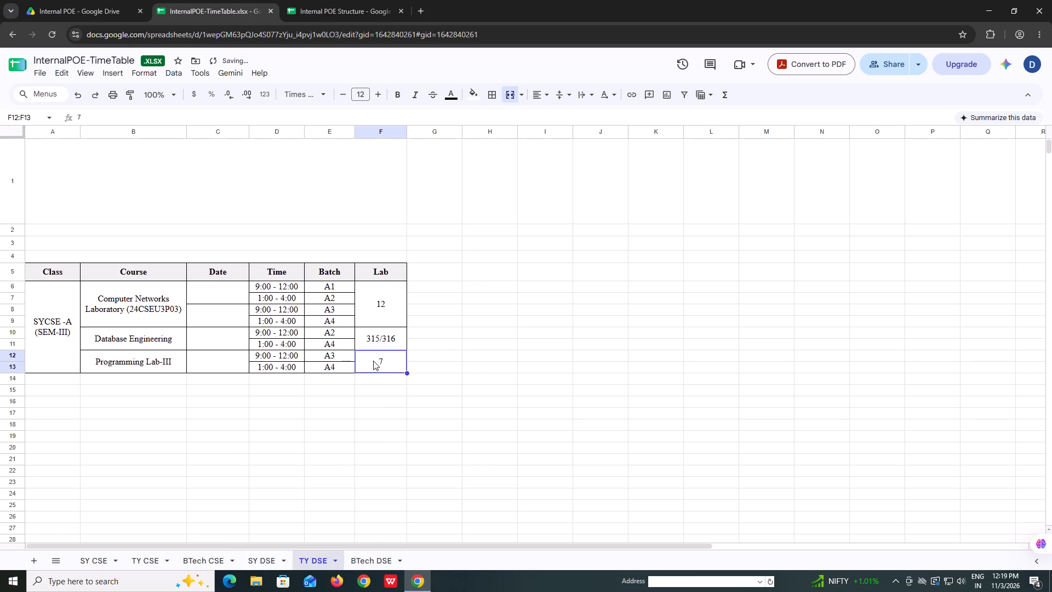
text(31)
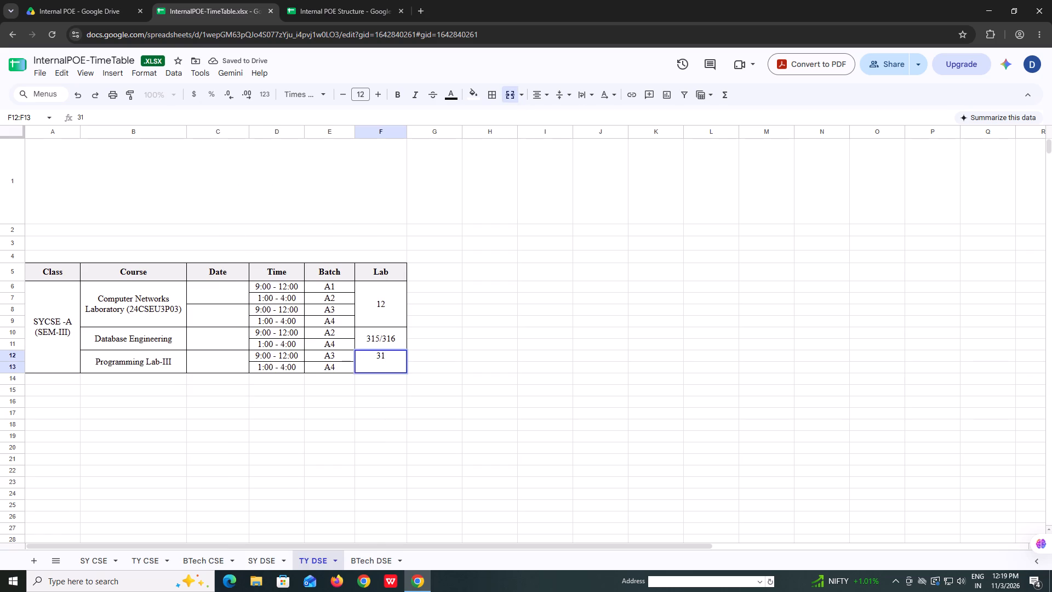
text(5/31)
key(6)
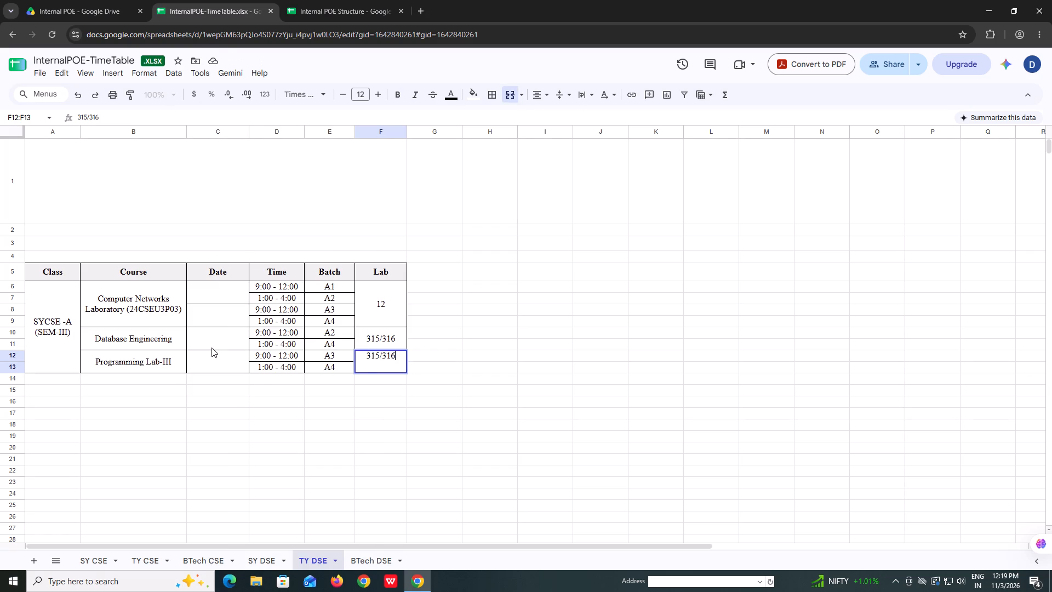
Enter the exam dates 18 Nov 2026 for Database Engineering and 19 Nov 2026 for Programming Lab-III.
click(211, 348)
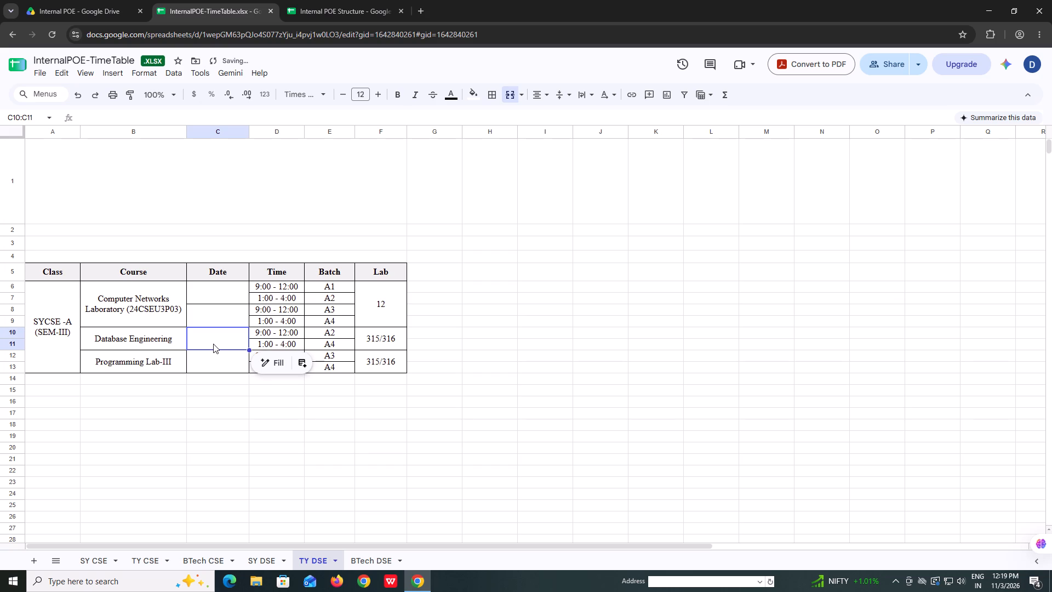
key(1)
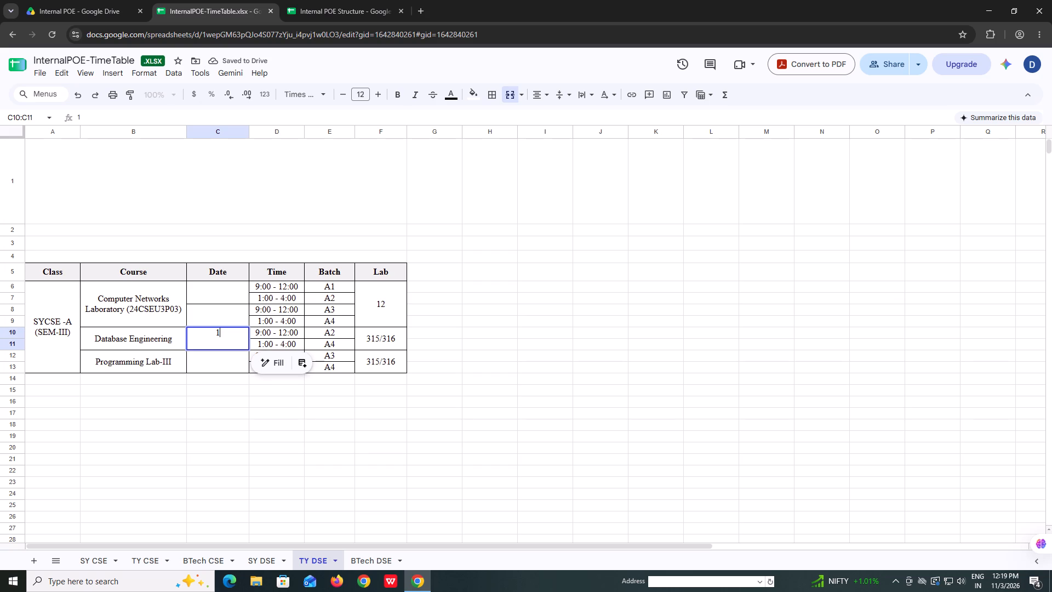
text(8 Nov 2026)
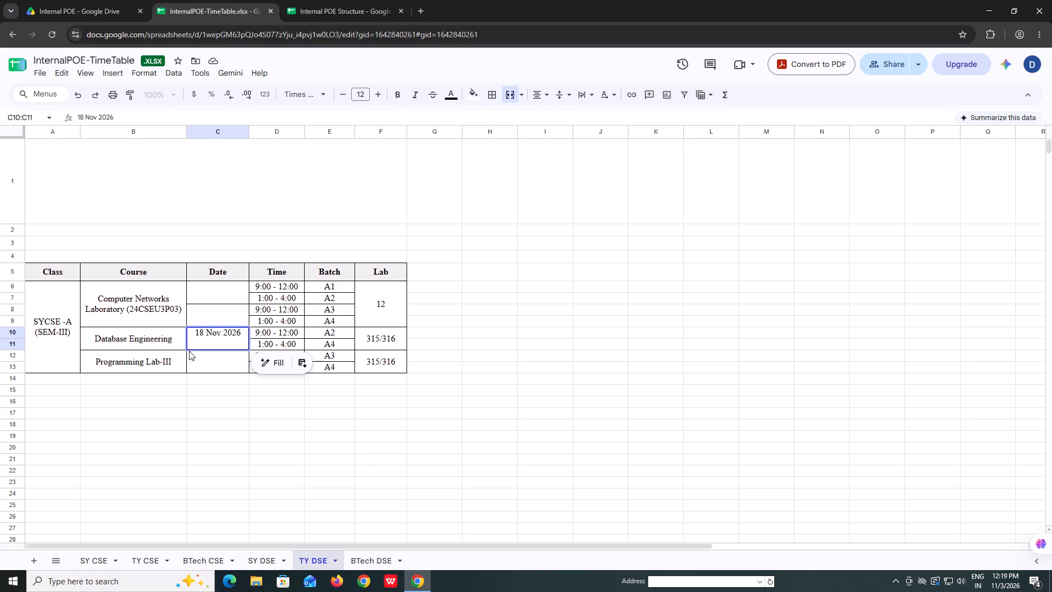
click(208, 358)
text(19 Nov 202)
key(6)
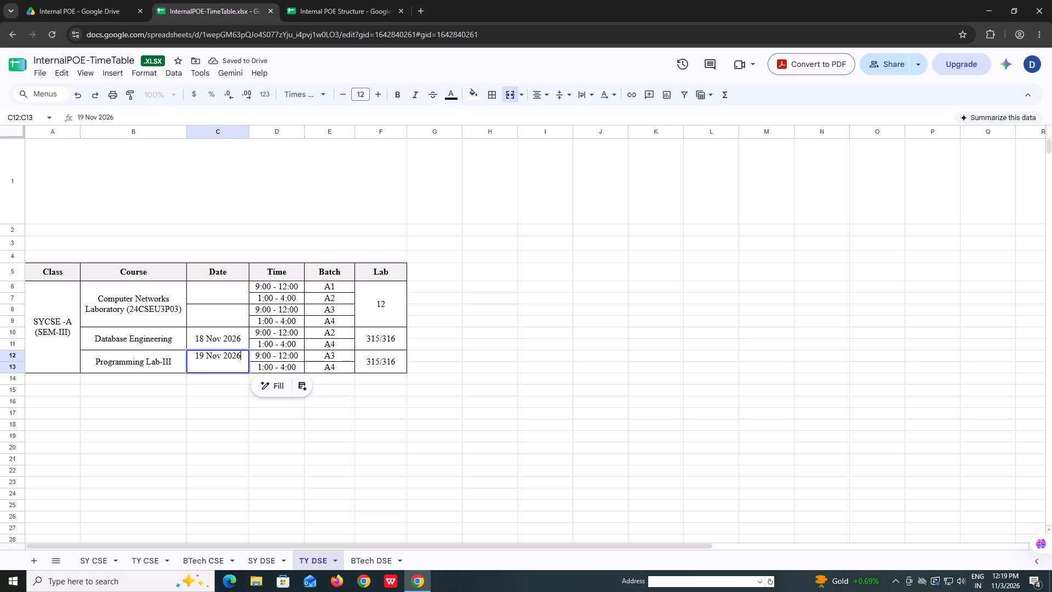
key(Return)
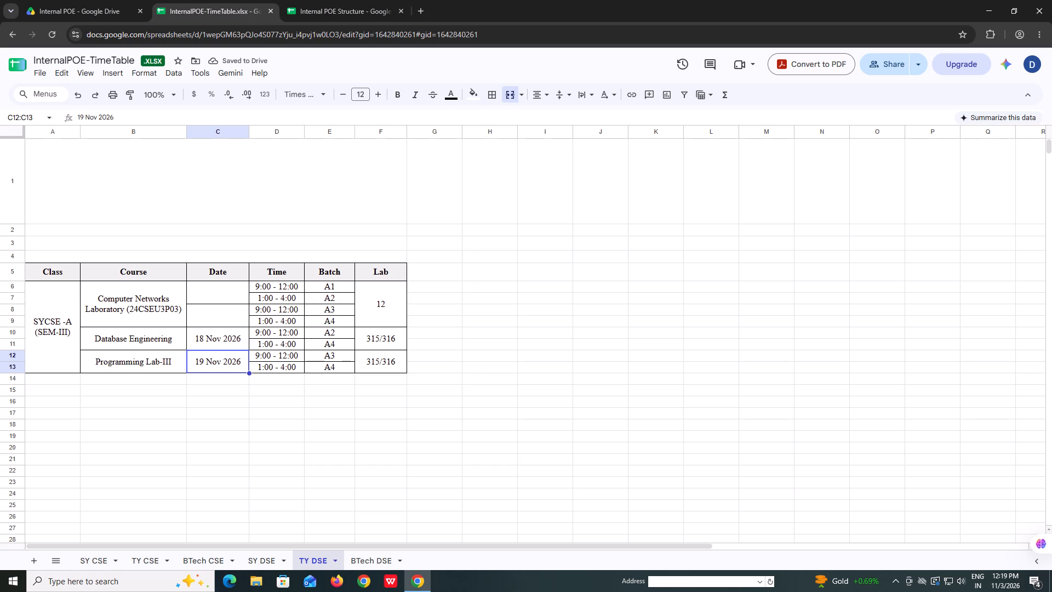
Set the batches of Database Engineering and Programming Lab-III to TD1 for the morning and TD2 for the afternoon slots, and save.
click(331, 328)
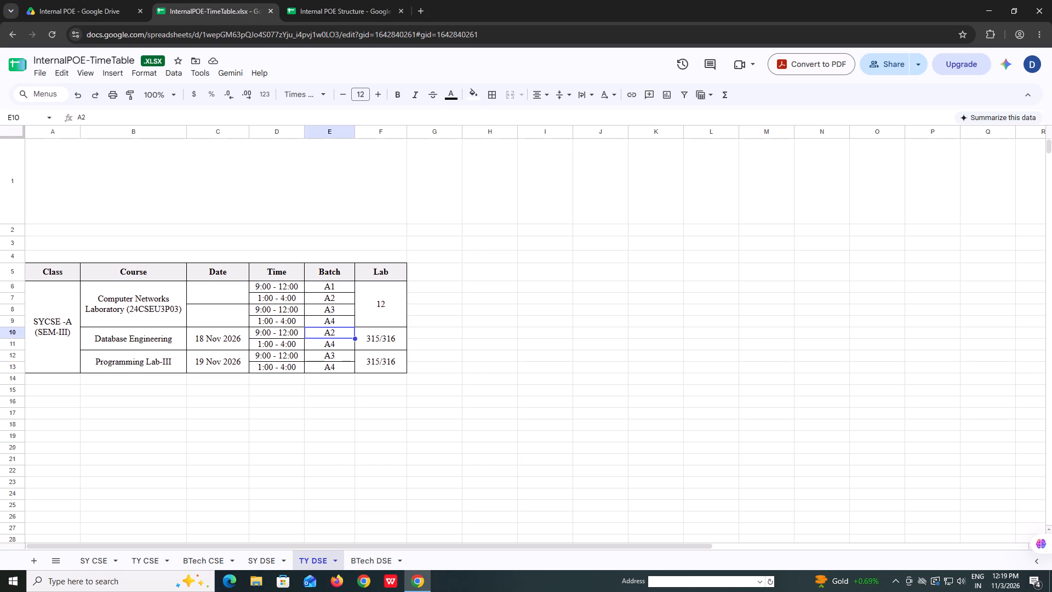
text(TDA)
key(BackSpace)
key(1)
key(Return)
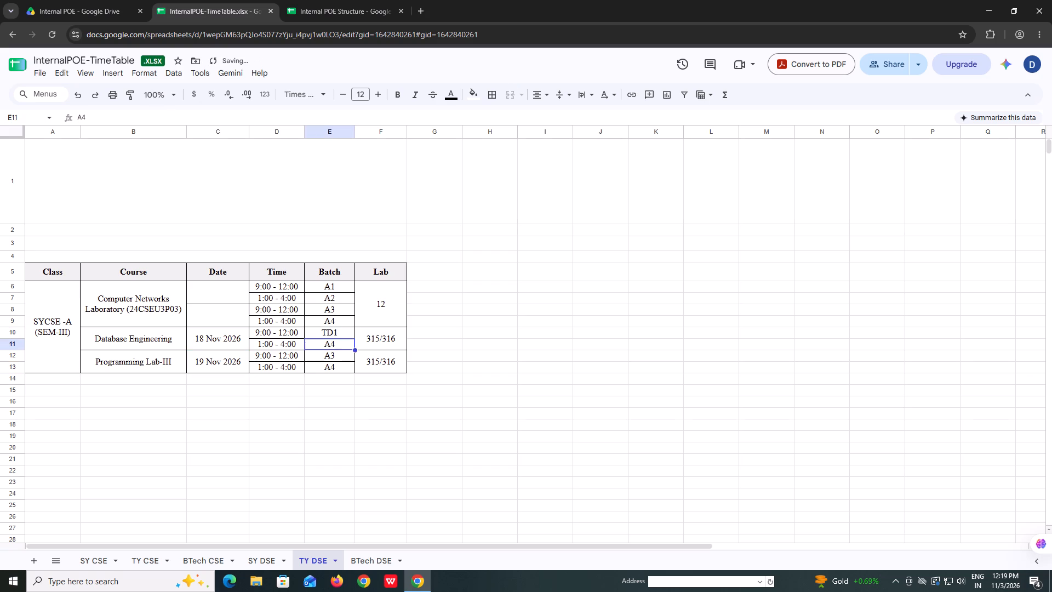
text(TD1)
key(BackSpace)
key(2)
key(Return)
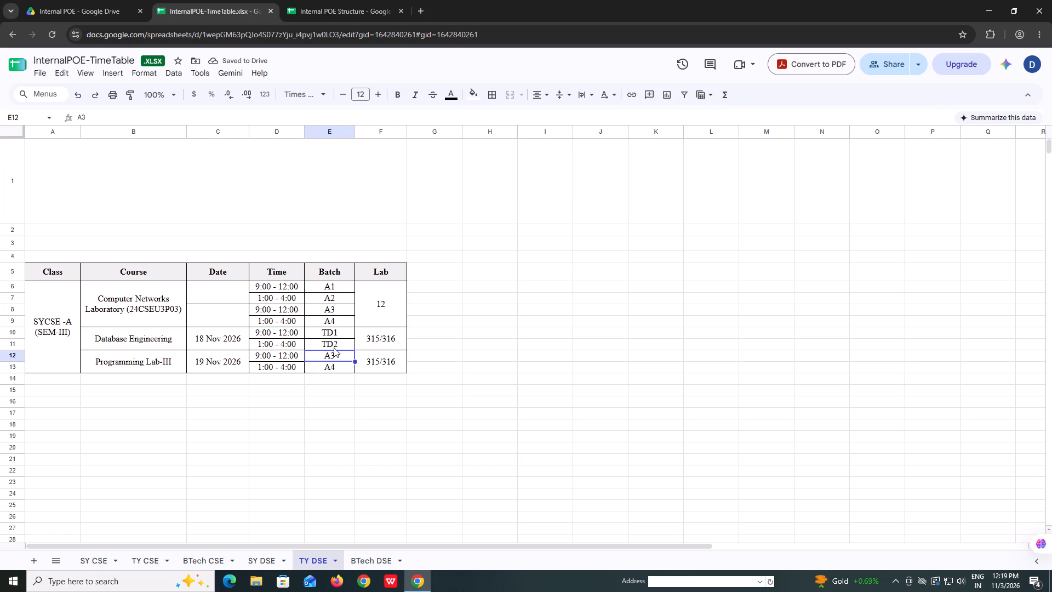
drag(330, 335, 333, 346)
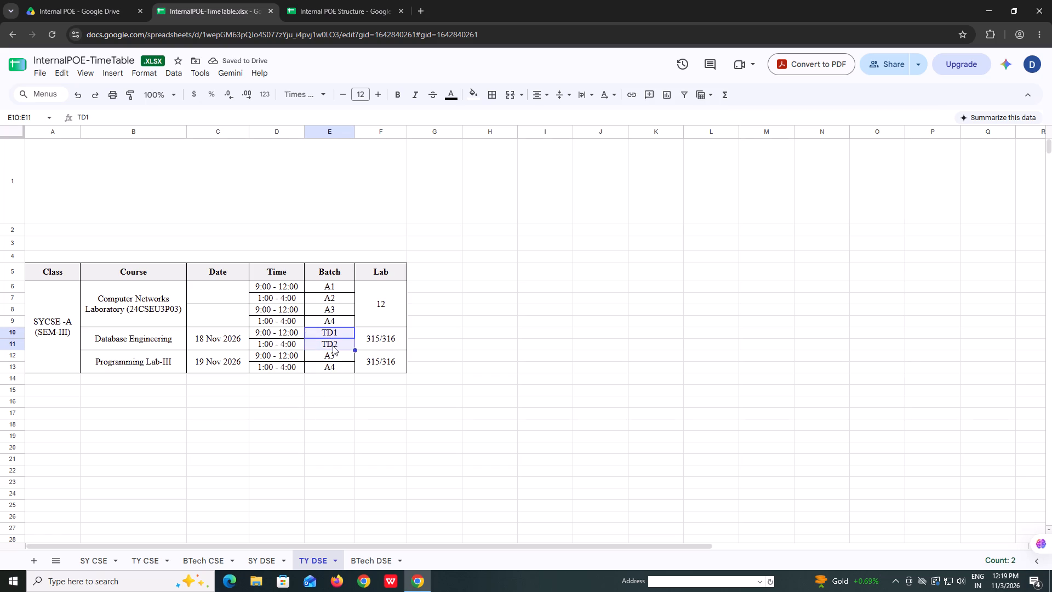
key(ctrl+c)
click(333, 355)
key(ctrl+v)
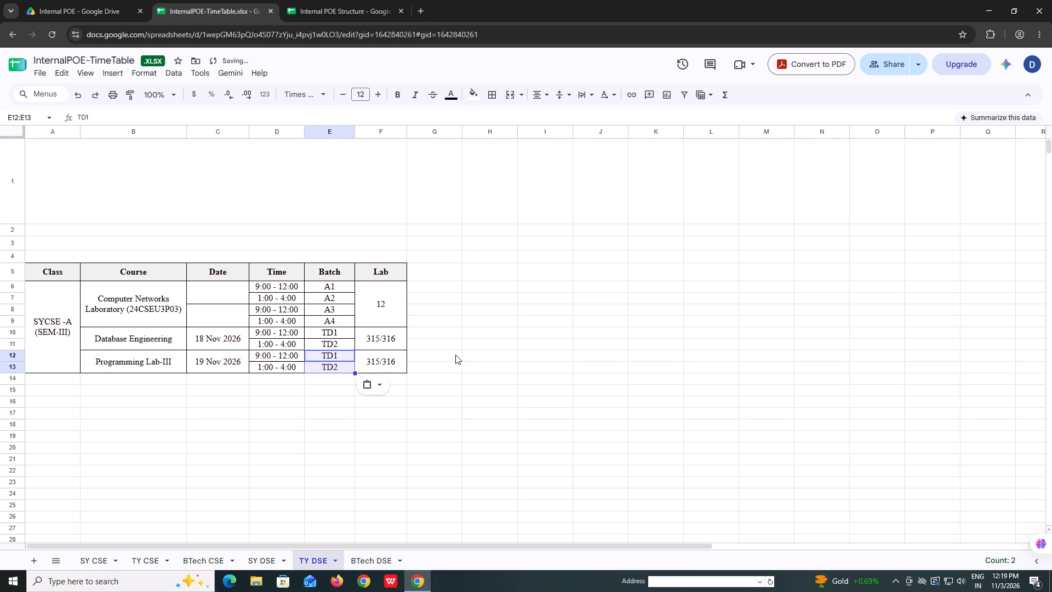
key(ctrl+s)
Change the class name in the merged Class cell of the TY DSE timetable to SY DSE.
click(163, 408)
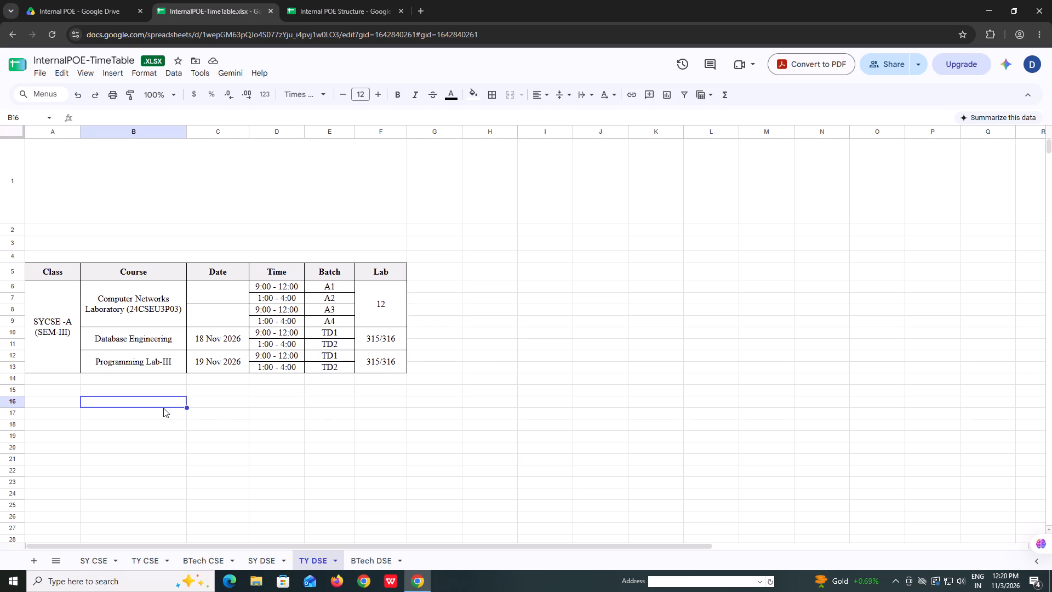
click(53, 330)
text(SY DSE)
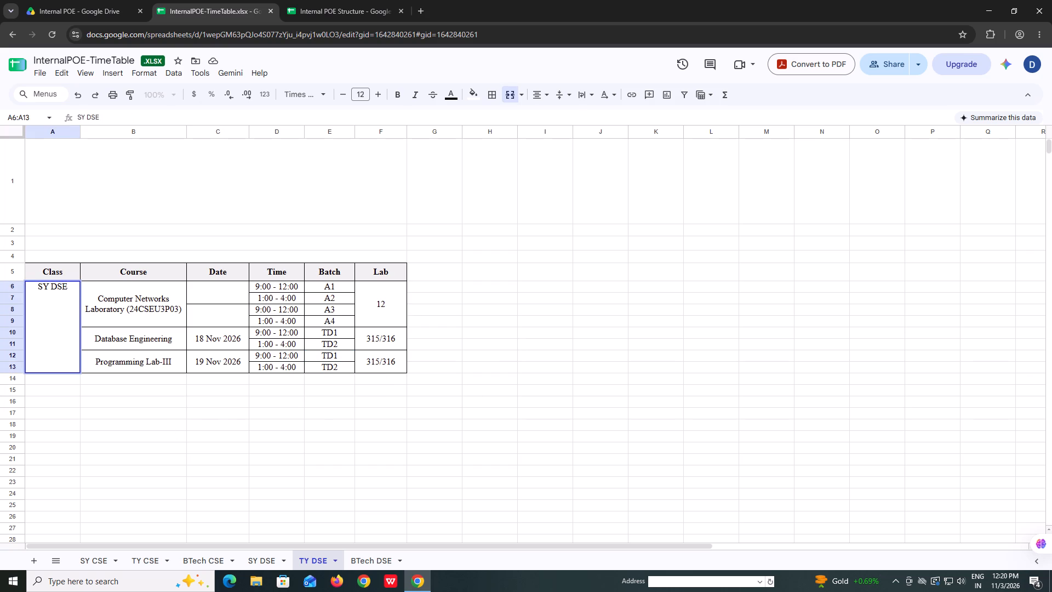
key(Return)
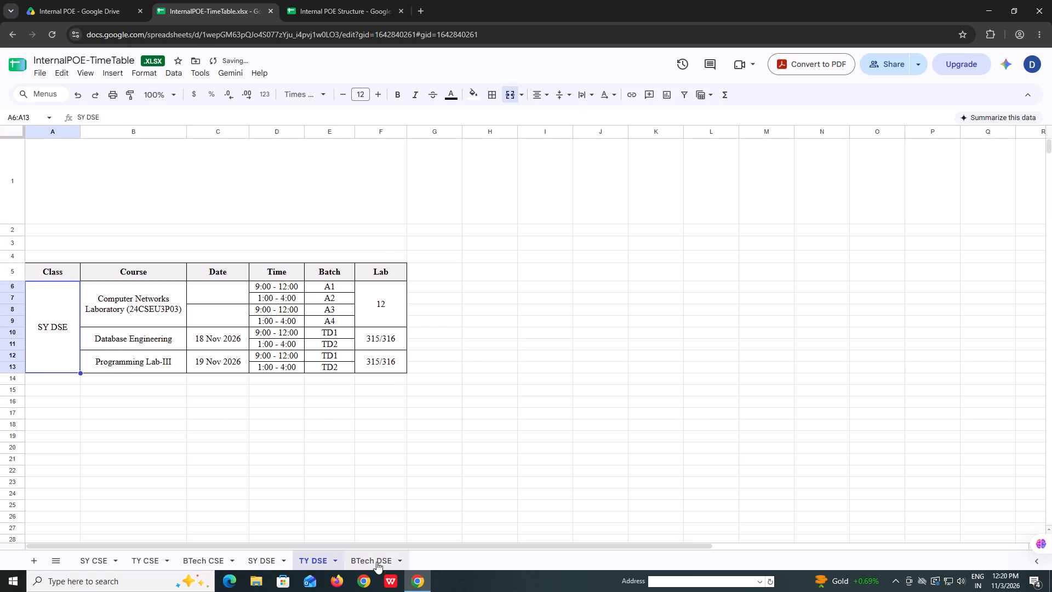
On the BTech CSE sheet, rename the TYCSE-A courses as Advanced Database Systems and Software Testing & Quality Assurance, in that order.
click(376, 566)
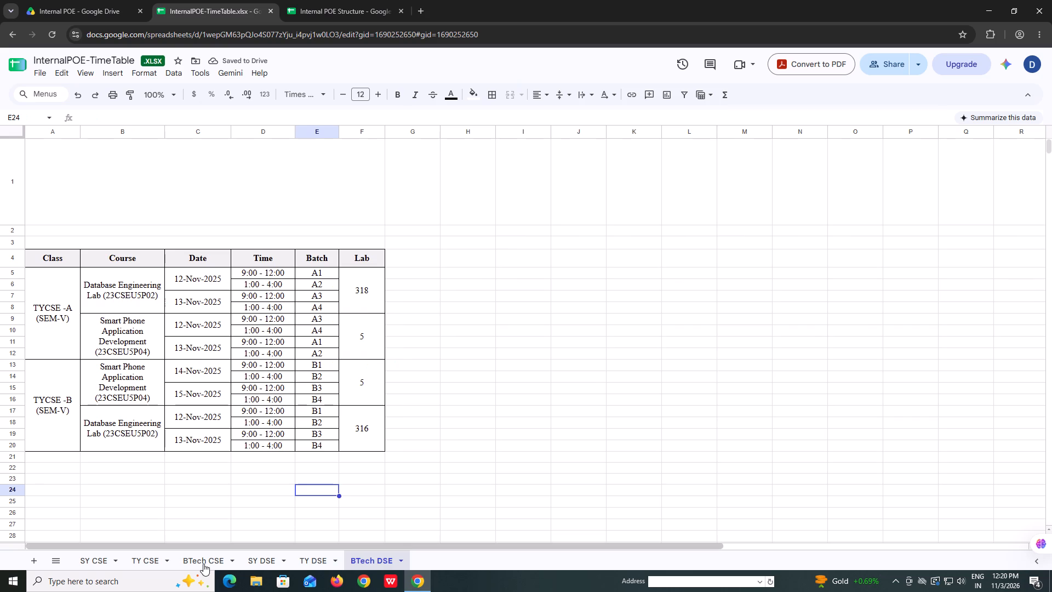
click(203, 563)
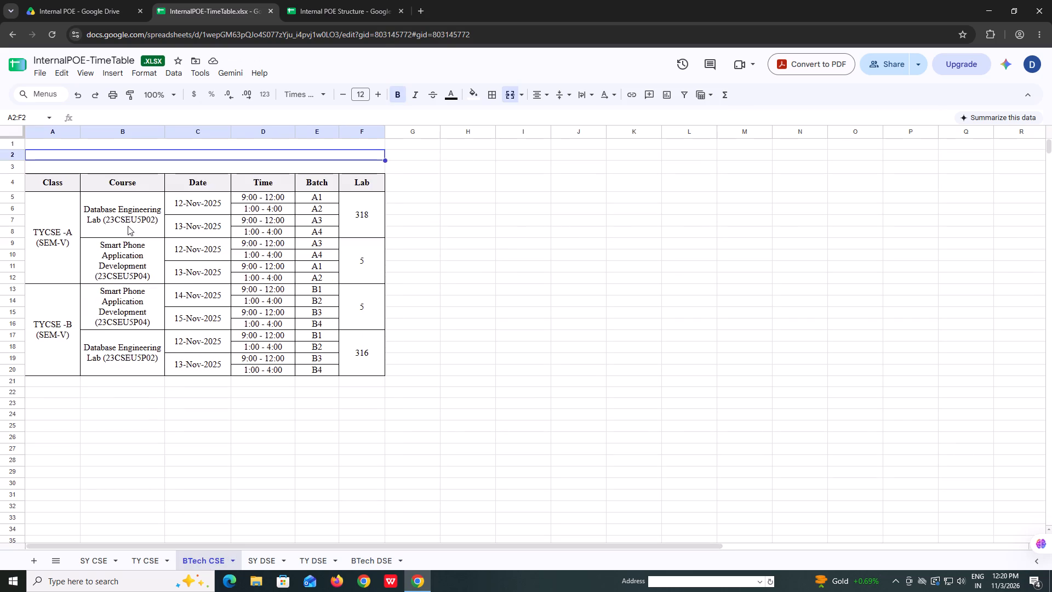
click(128, 226)
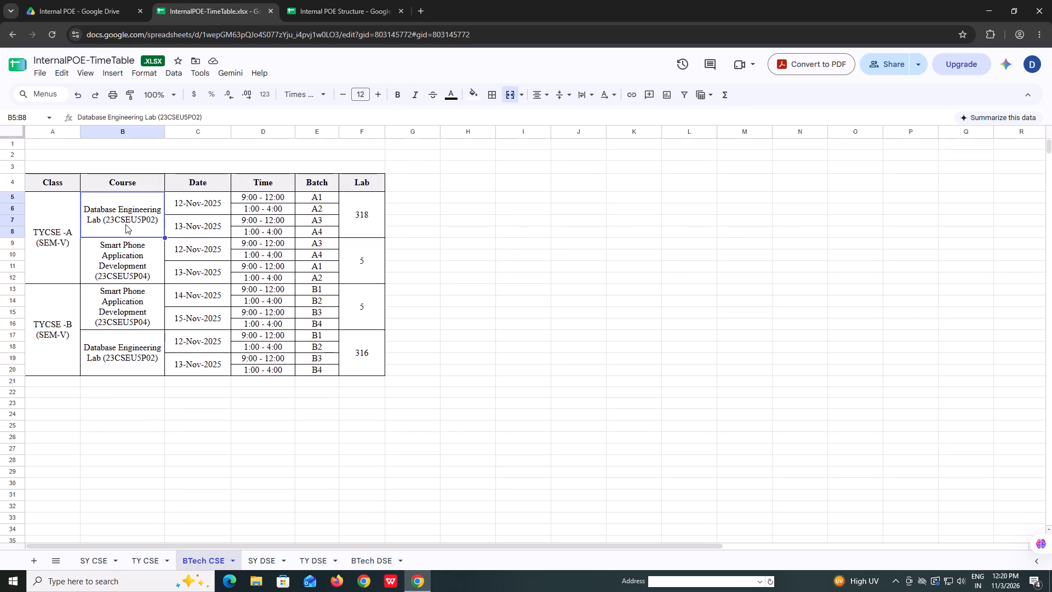
text(Advanced Database Systems)
key(Return)
key(Return)
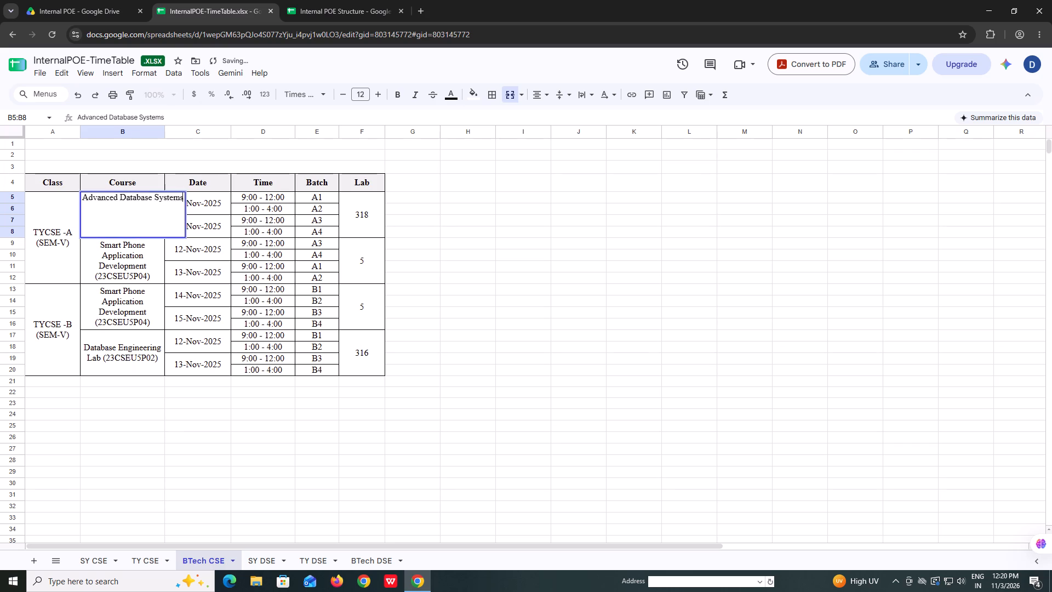
key(Return)
key(Return)
key(Return)
key(Return)
key(Return)
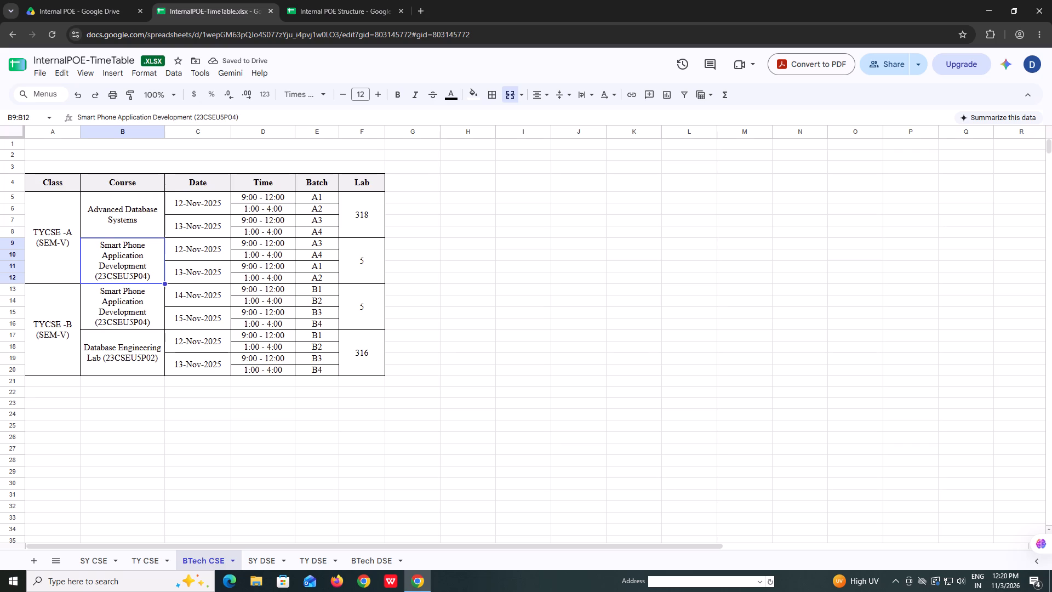
text(Software Testing & Quality Ass)
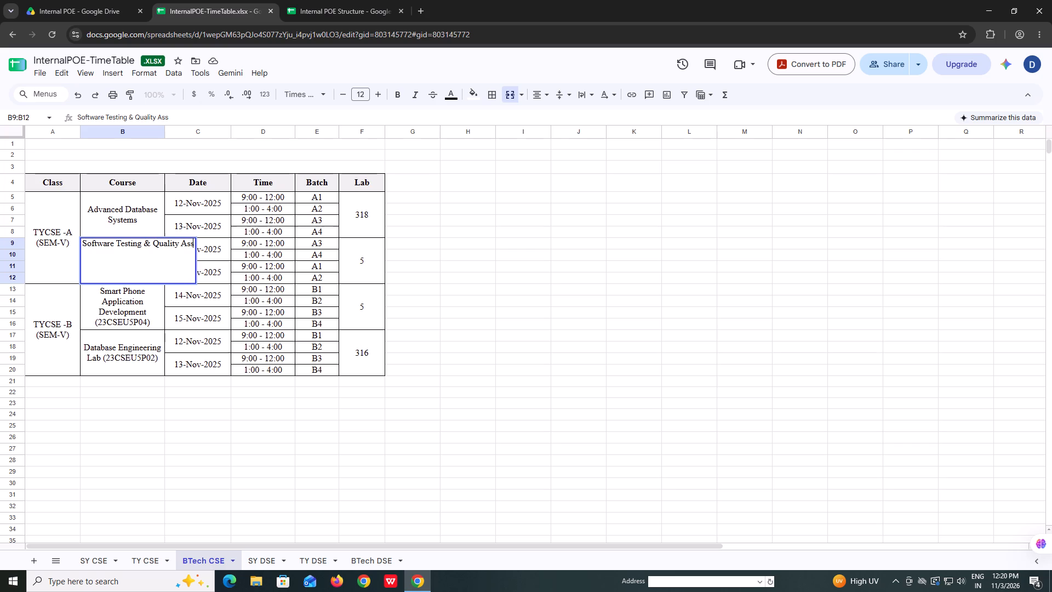
text(urance)
key(Return)
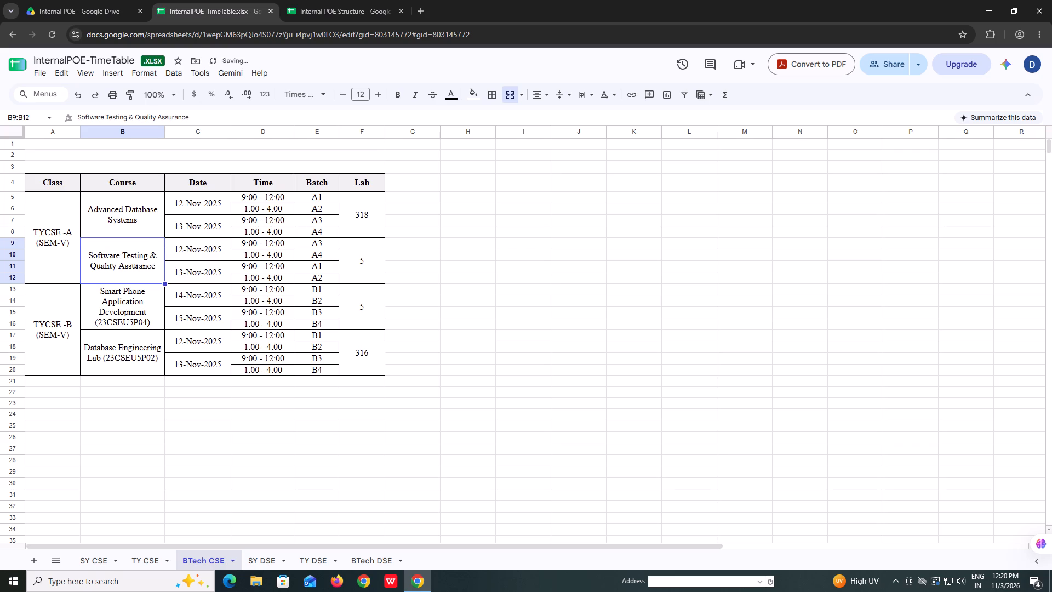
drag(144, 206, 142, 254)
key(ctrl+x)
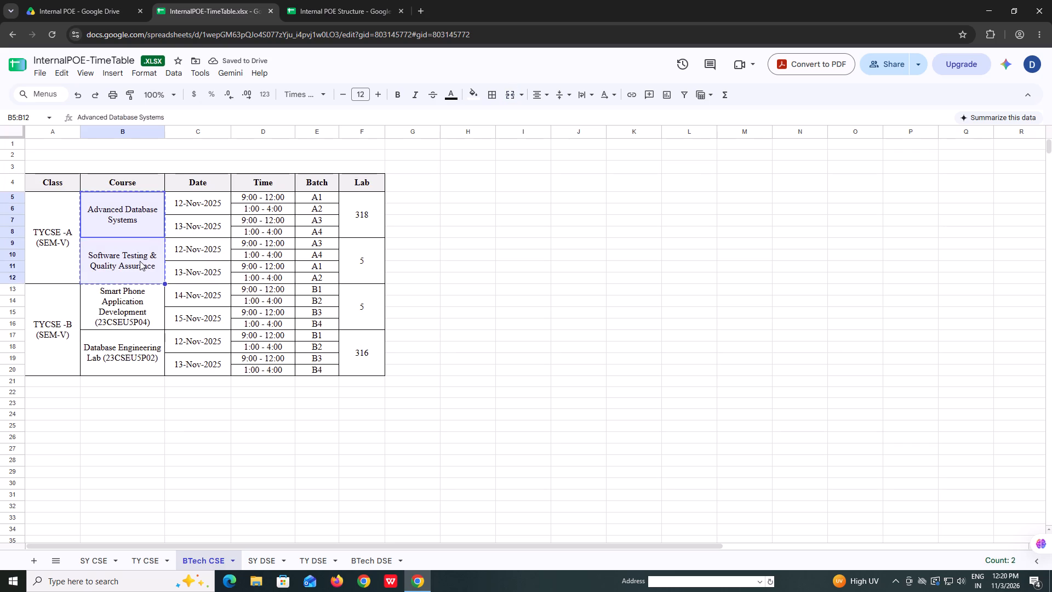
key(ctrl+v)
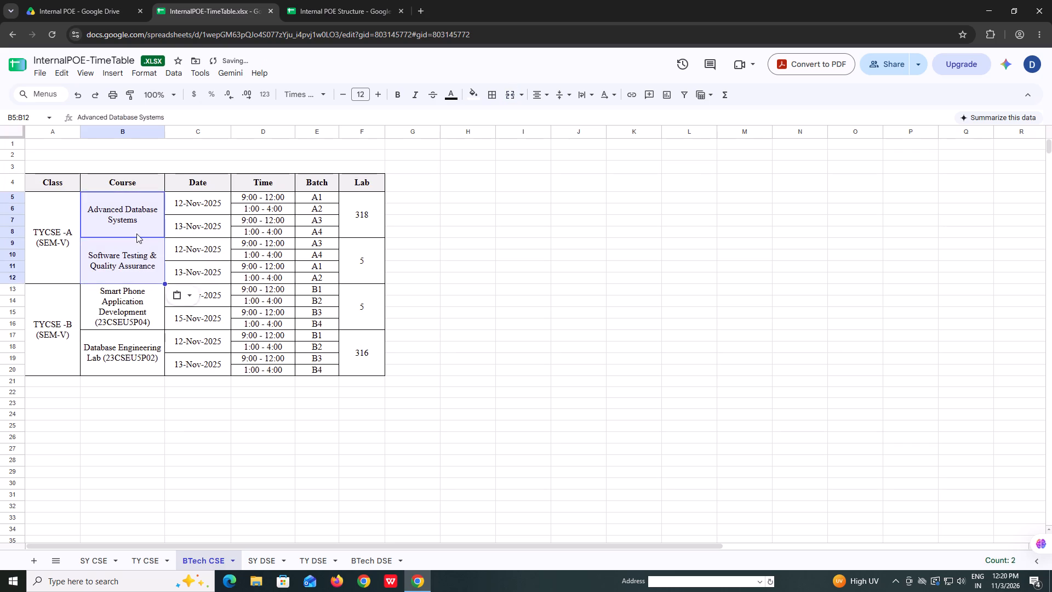
Copy the two TYCSE-A course names, Advanced Database Systems and Software Testing & Quality Assurance, into the TYCSE-B course cells B13 to B20.
click(136, 225)
drag(136, 225, 133, 251)
key(ctrl+c)
click(117, 301)
key(ctrl+v)
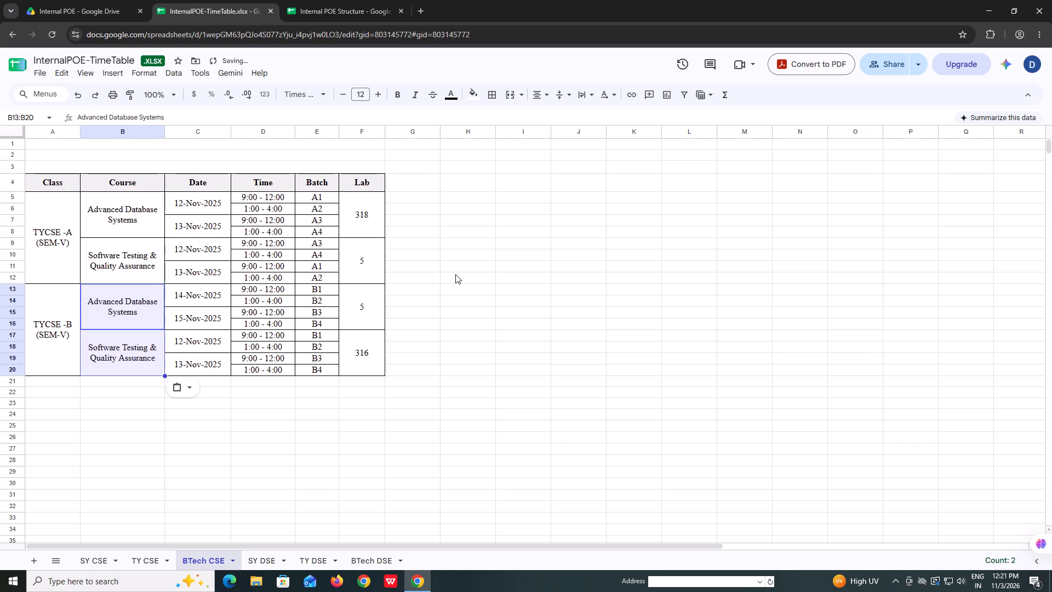
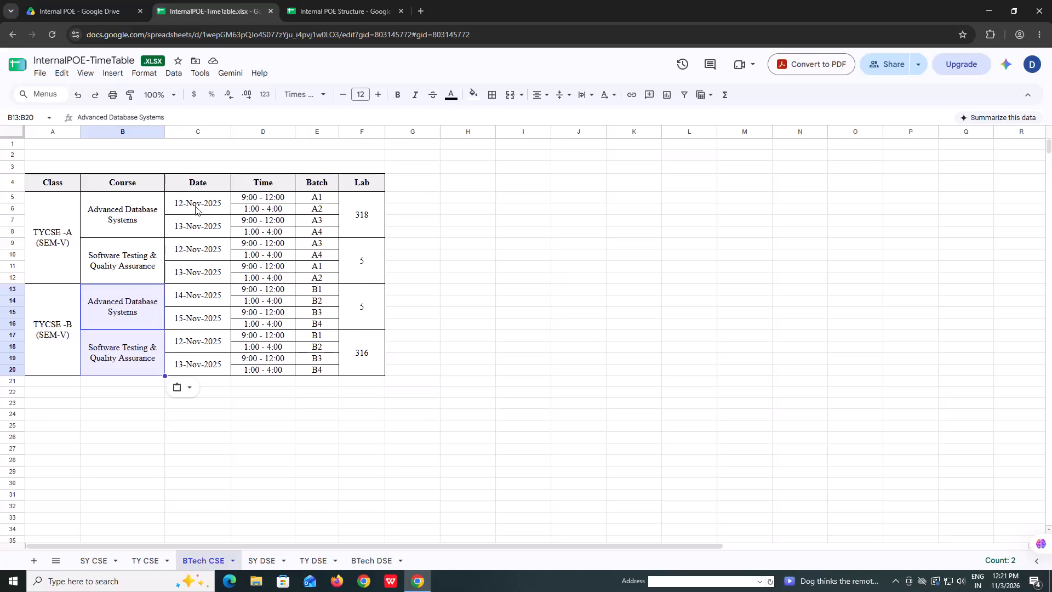
Clear all the dates in the Date column, cells C5 to C20, of the BTech CSE timetable.
drag(195, 206, 194, 365)
key(BackSpace)
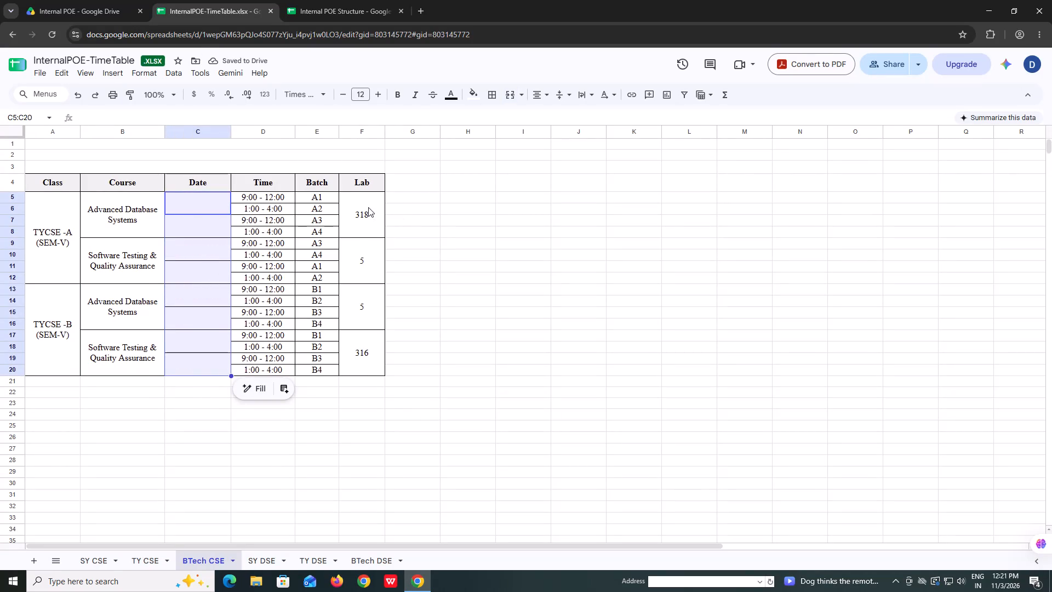
Change the class name in the merged TYCSE -A cell to BTech CSE A.
click(60, 236)
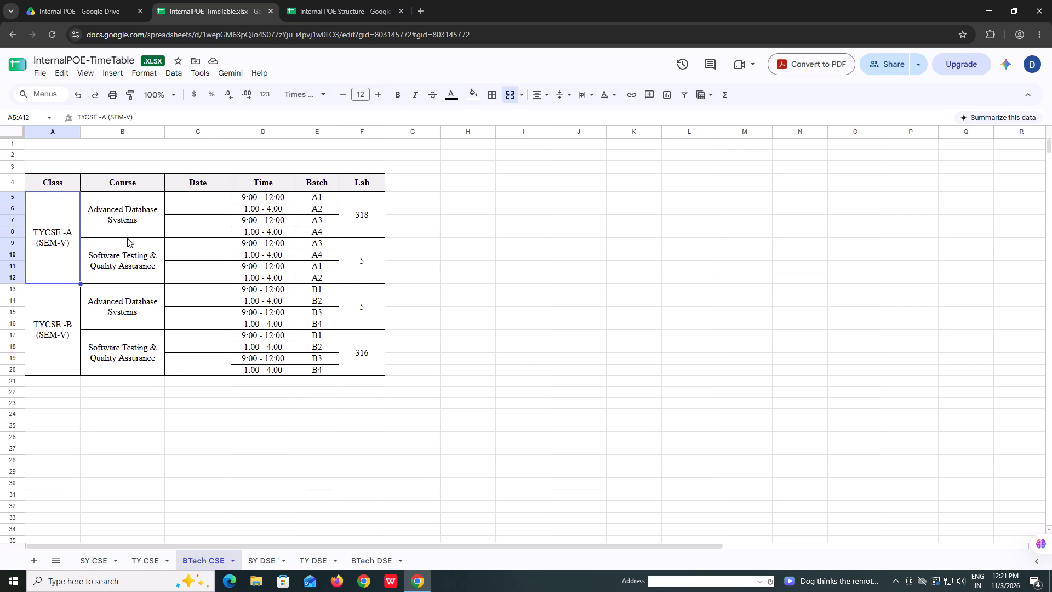
key(shift+b)
text(Tech CSE)
key(space)
key(shift+a)
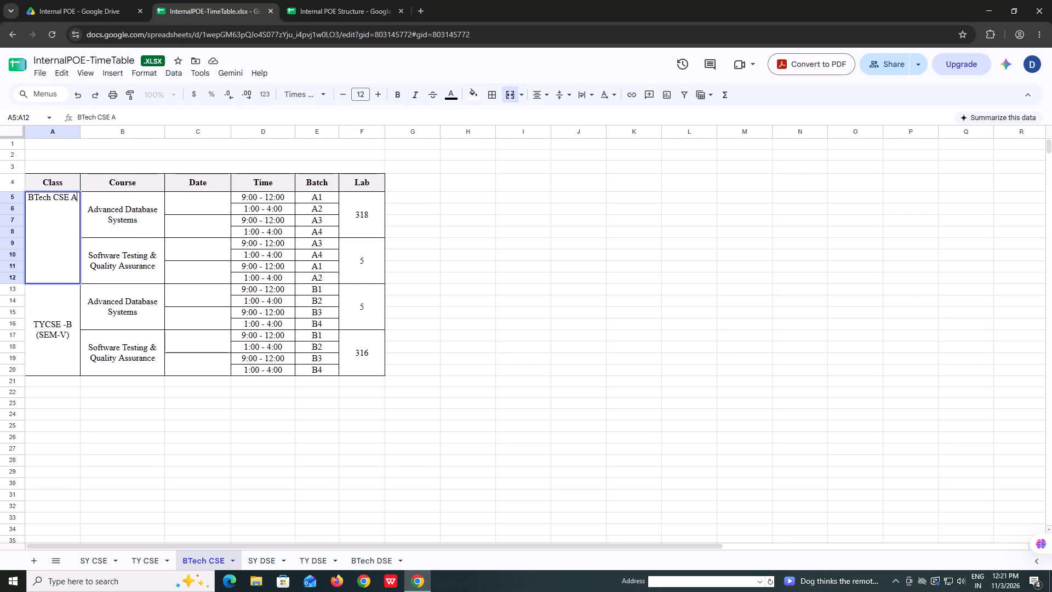
key(Return)
Select the merged TYCSE -B class cell, A13 to A20, to change its class name.
click(58, 340)
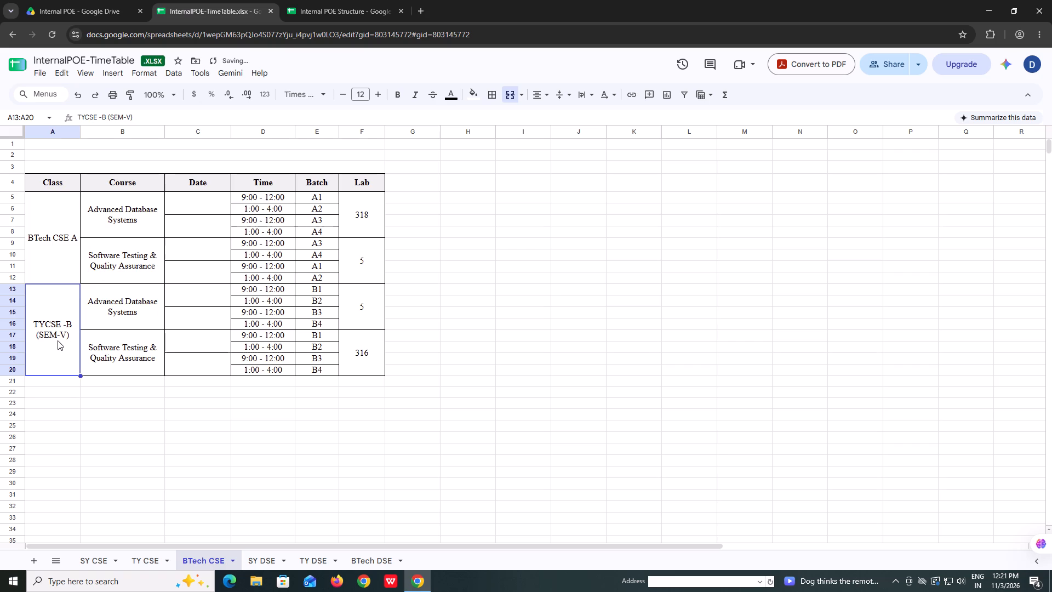
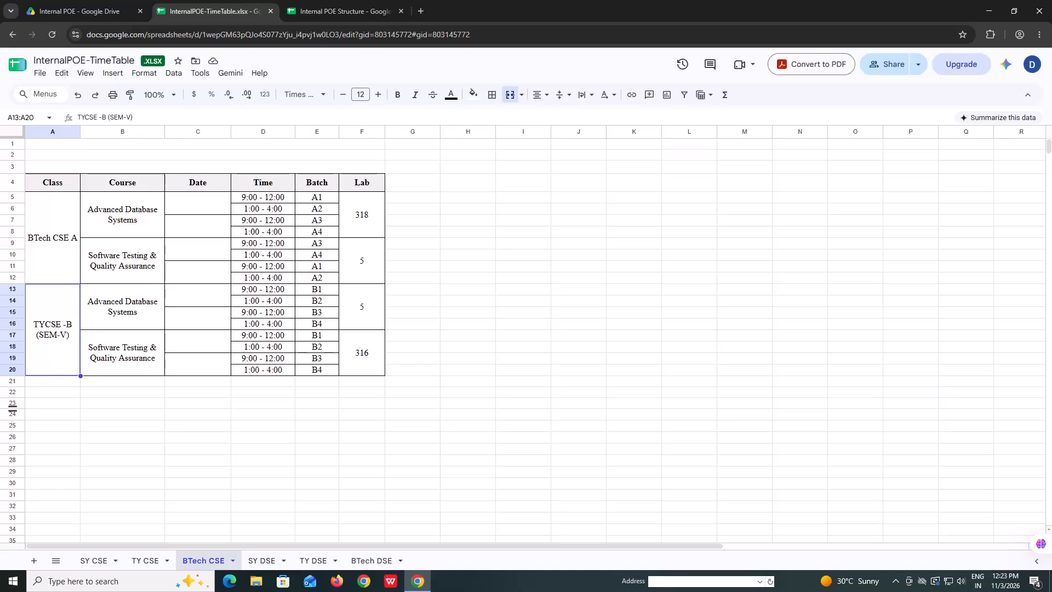
Copy the BTech CSE A class name into the merged TYCSE -B cell, A13 to A20, and change it to BTech CSE B.
click(51, 267)
key(ctrl+c)
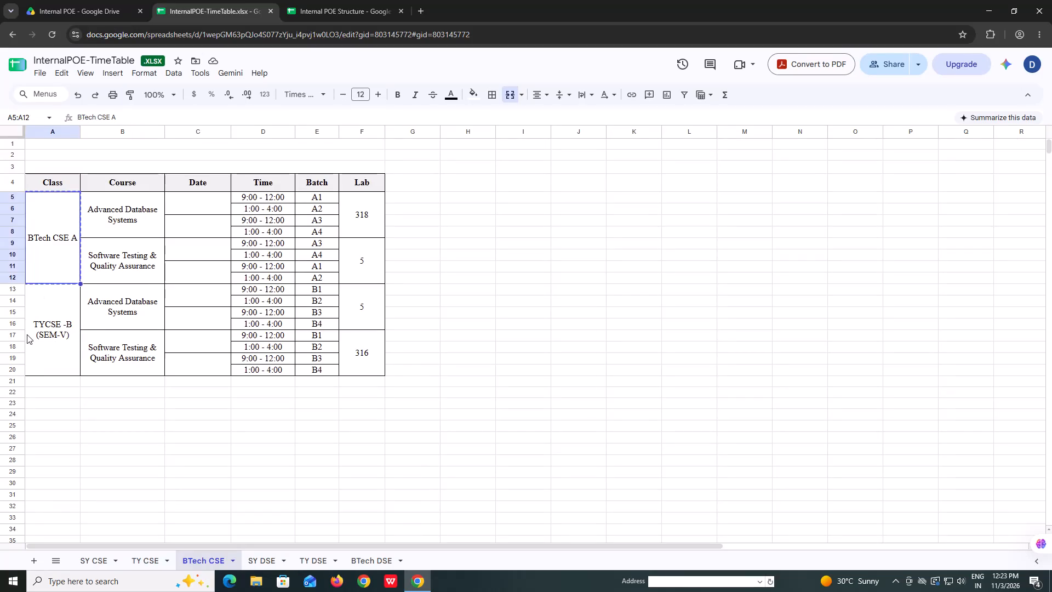
click(27, 335)
key(ctrl+v)
double_click(51, 331)
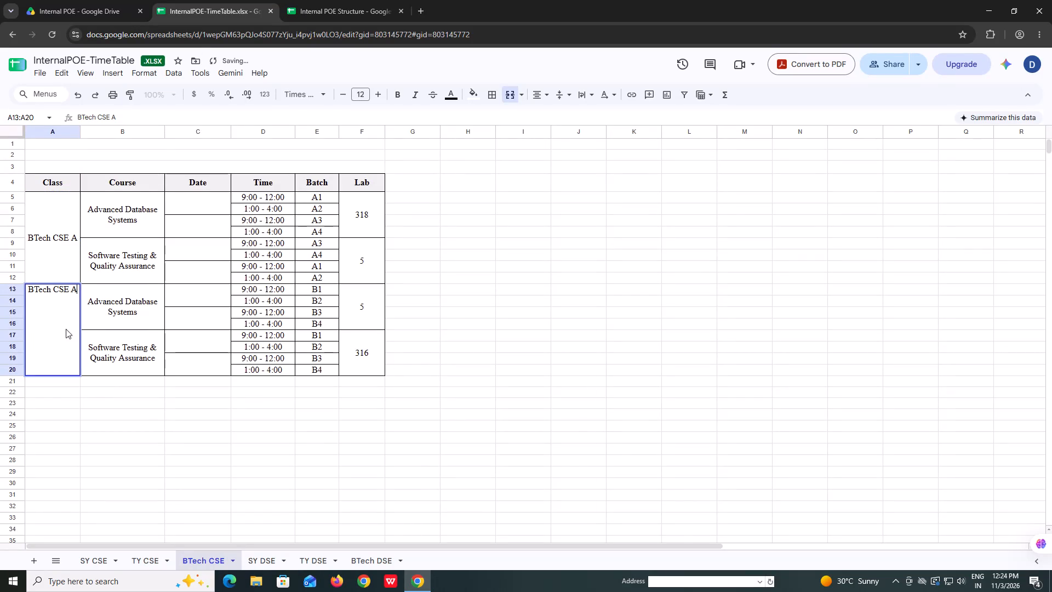
key(BackSpace)
key(shift+b)
key(Return)
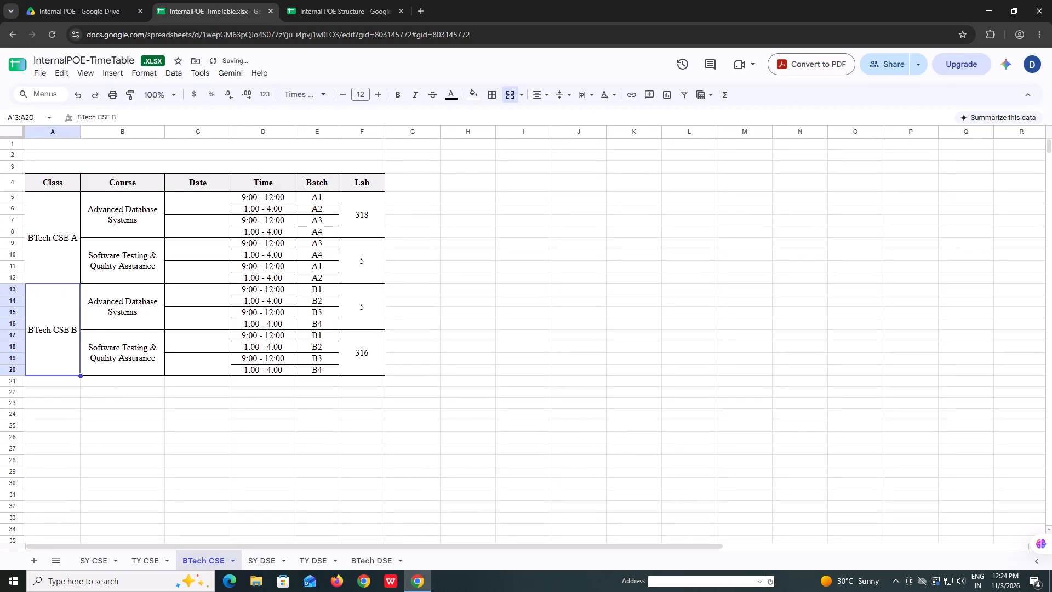
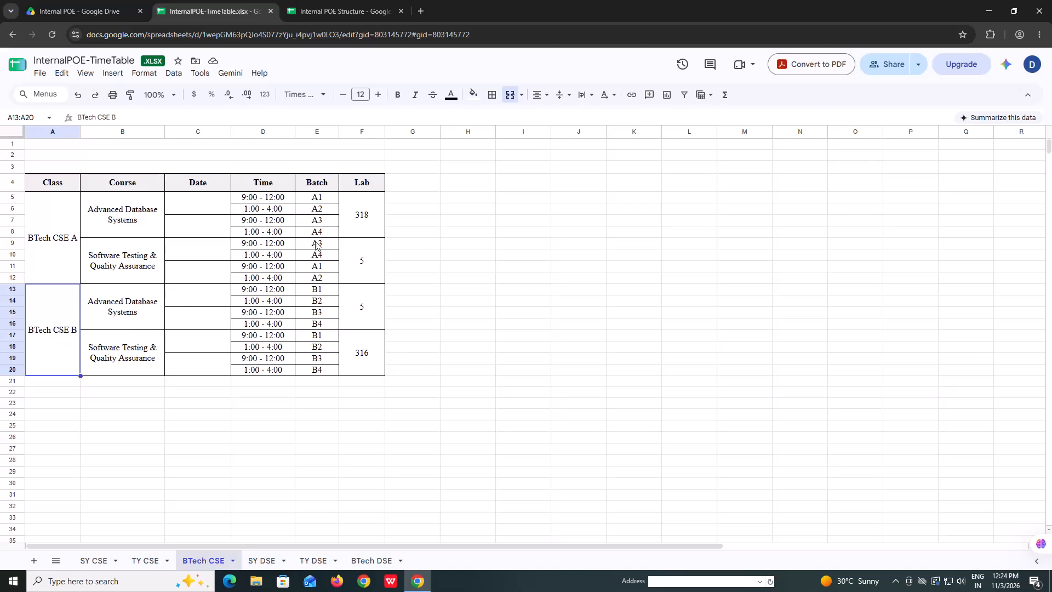
Clear the BTech CSE A Software Testing & Quality Assurance batches, E9 to E12, and refill them with A1 to A4 copied from E5 to E8.
drag(325, 238, 325, 269)
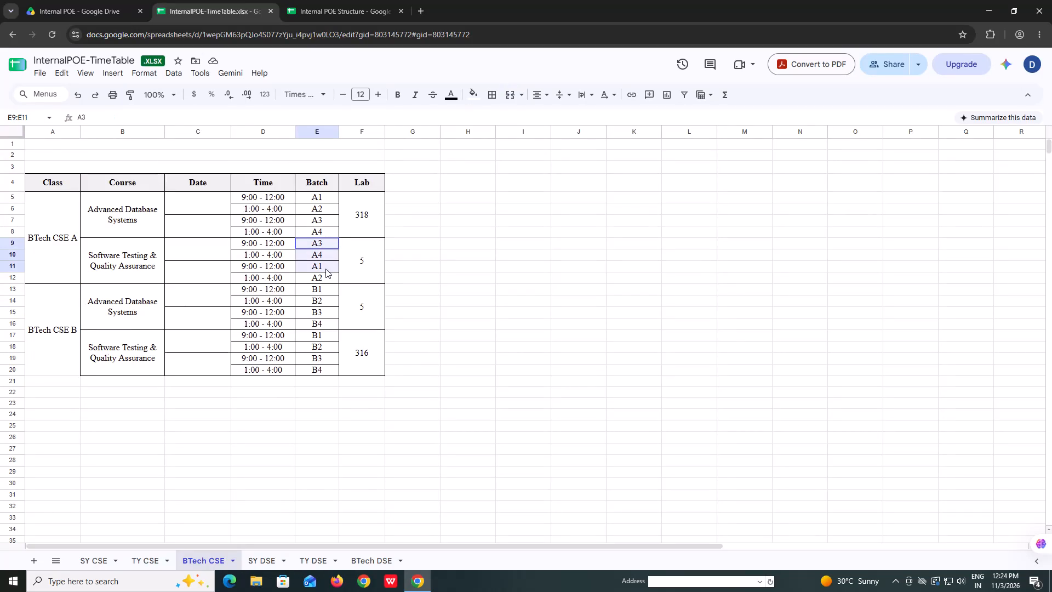
drag(325, 269, 324, 282)
key(BackSpace)
drag(324, 336, 322, 362)
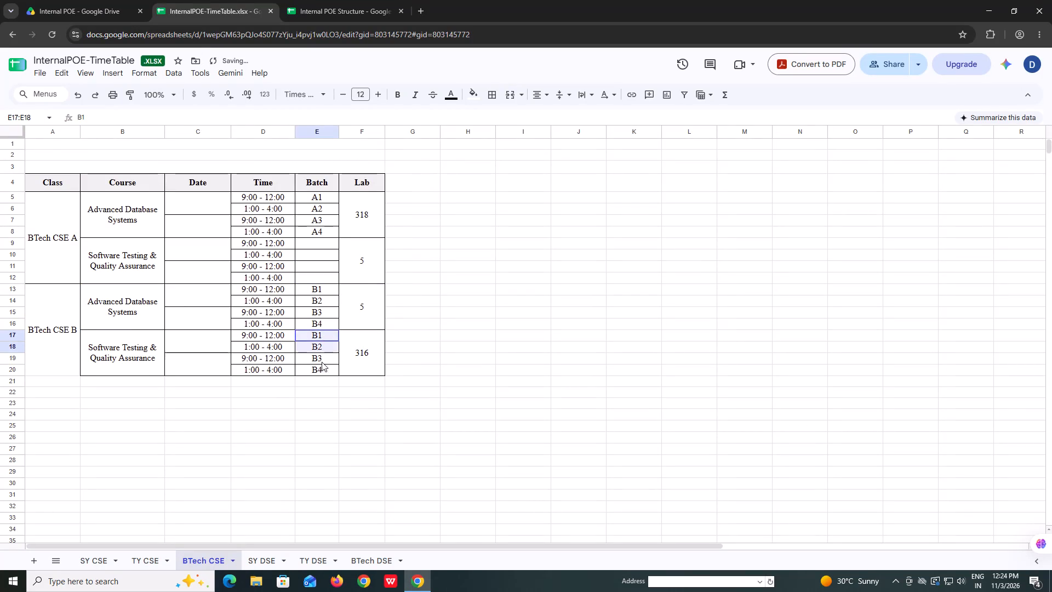
drag(322, 362, 322, 363)
click(407, 320)
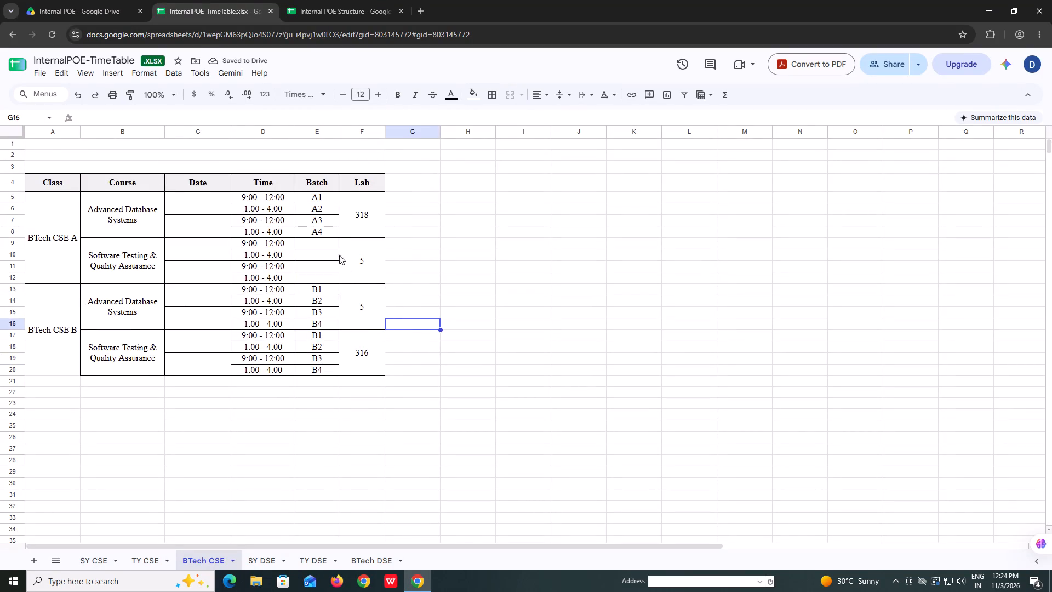
drag(322, 198, 321, 230)
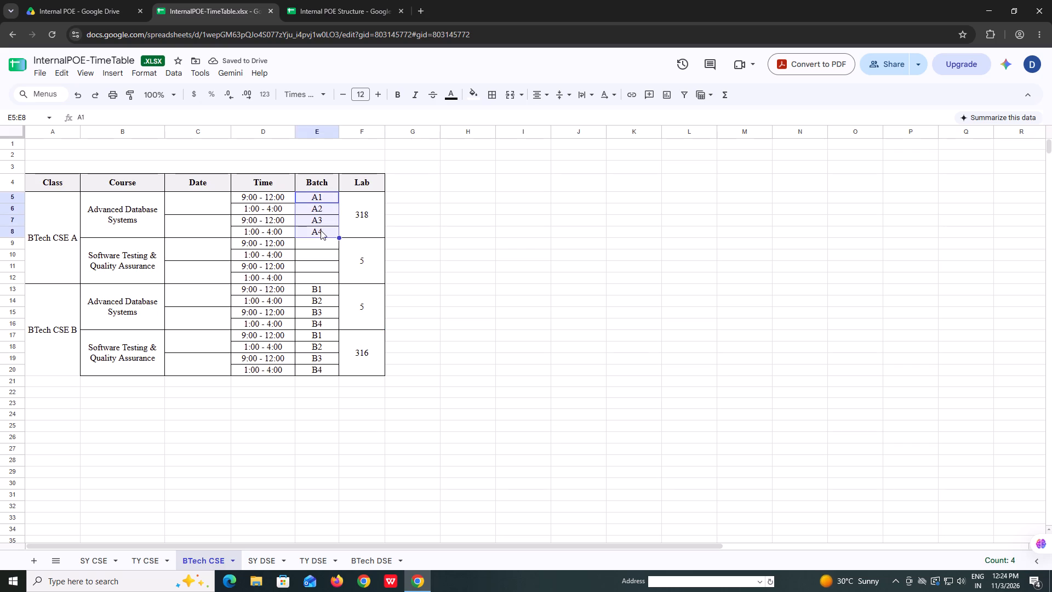
key(ctrl+c)
click(316, 239)
key(ctrl+v)
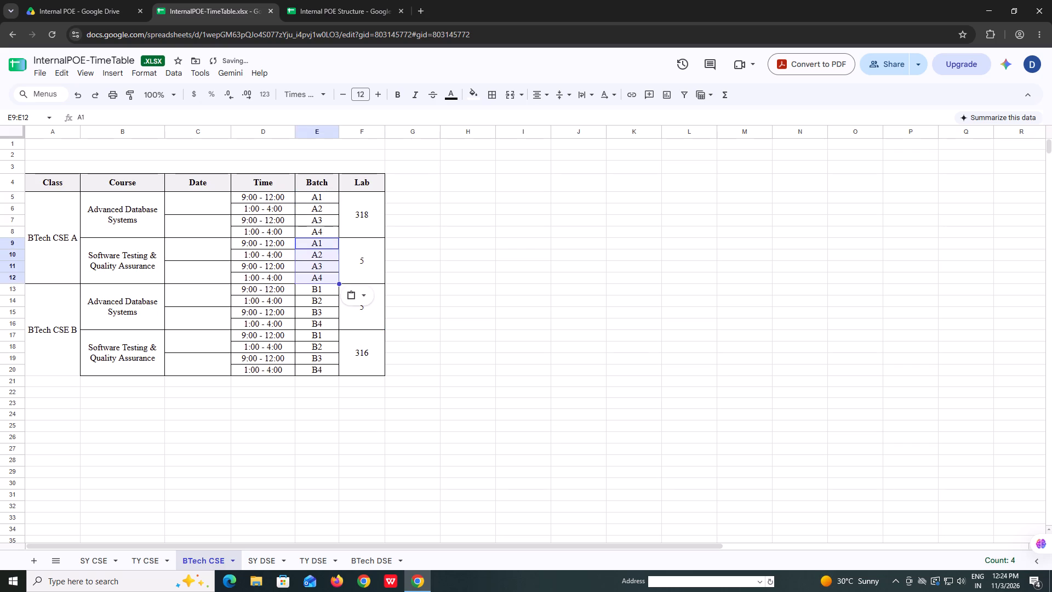
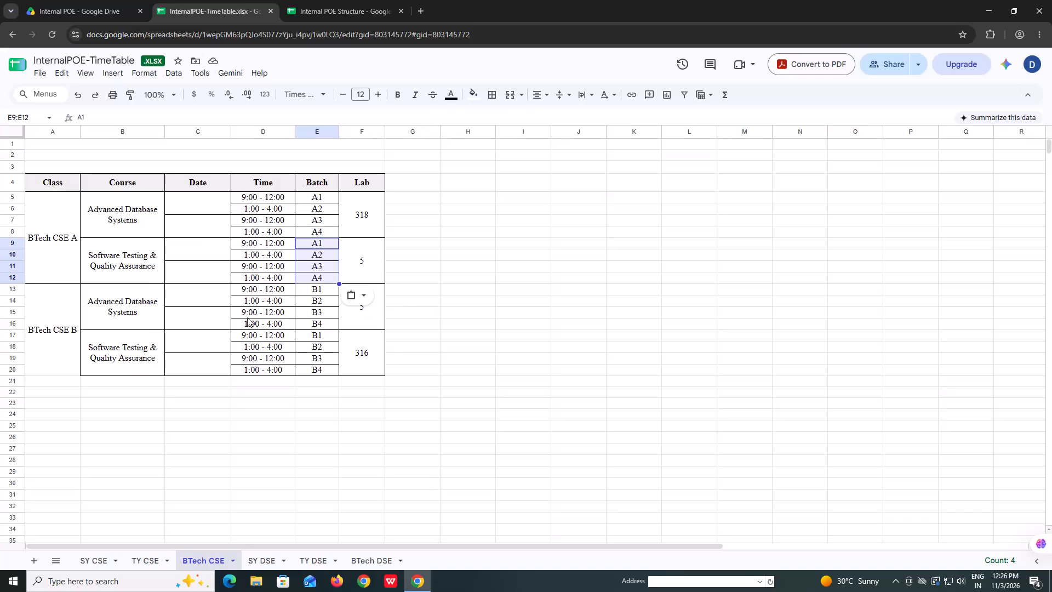
Enter the BTech CSE A Software Testing & Quality Assurance dates: 16 Nov 2026 for batches A1–A2 and 18 Nov 2026 for A3–A4.
click(189, 249)
text(16 Nov)
key(space)
text(2026)
key(Return)
key(Return)
key(Return)
key(Return)
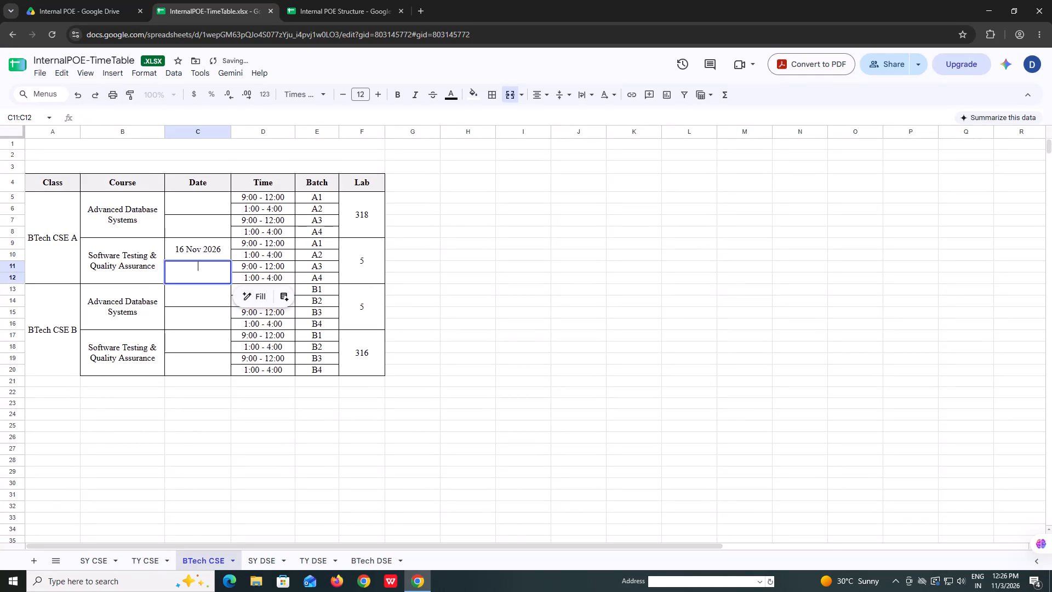
text(17 N)
key(BackSpace)
key(BackSpace)
key(BackSpace)
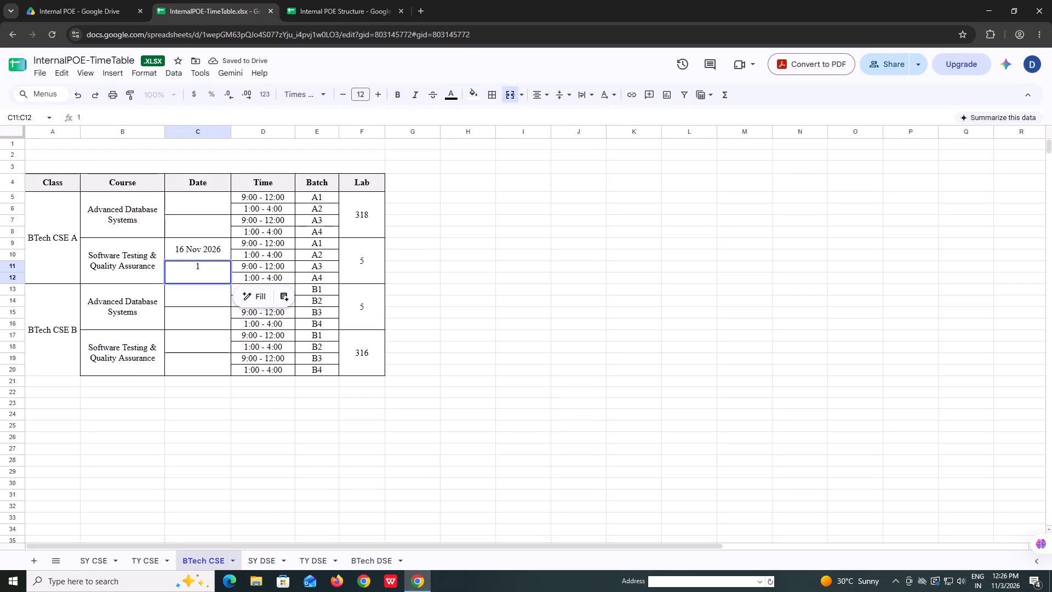
text(8 Nov 2026)
key(Return)
key(Return)
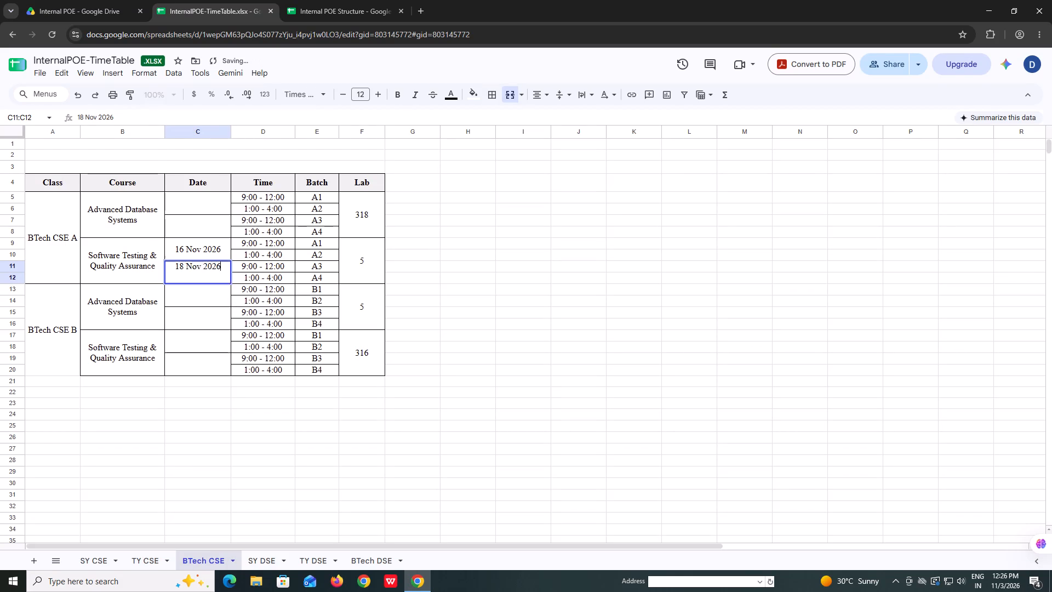
Enter the BTech CSE B Software Testing & Quality Assurance dates: 19 Nov 2026 for batches B1–B2 and 20 Nov 2026 for B3–B4.
key(Return)
key(Return)
key(Return)
key(Return)
key(Return)
key(Return)
key(Return)
key(Return)
key(Return)
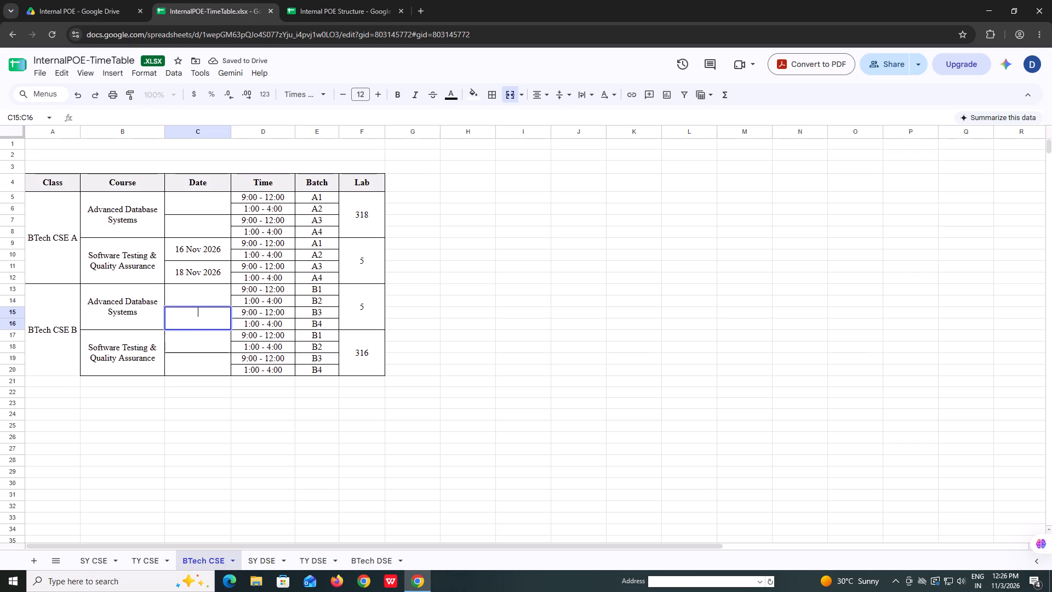
text(19 Nov 2026)
key(Return)
key(Return)
key(Return)
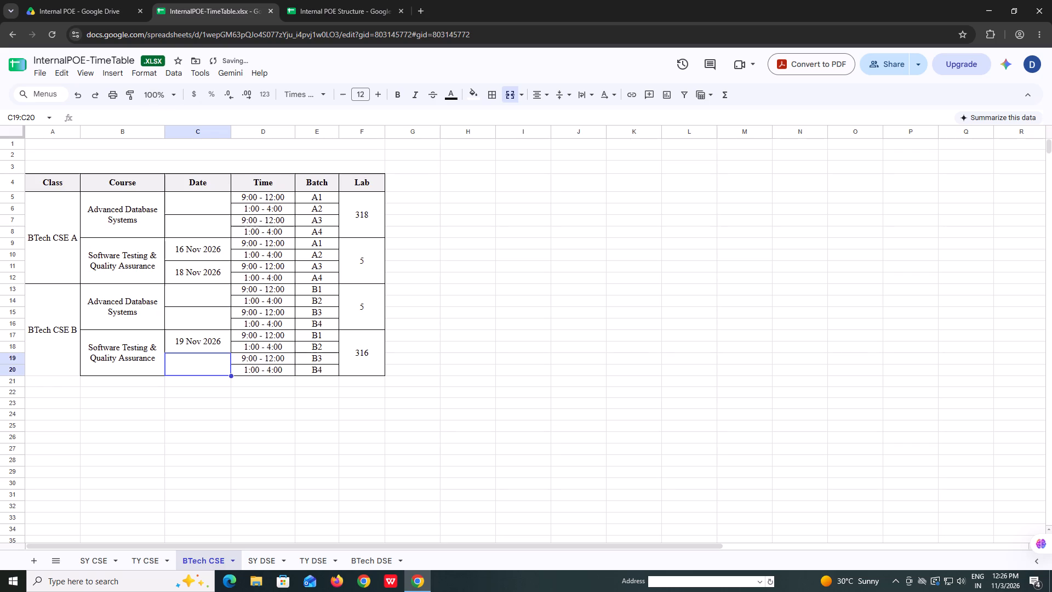
text(20 Nov 2026)
key(Return)
Change the Software Testing & Quality Assurance date for BTech CSE A batches A1–A2 to 17 Nov 2026.
click(180, 244)
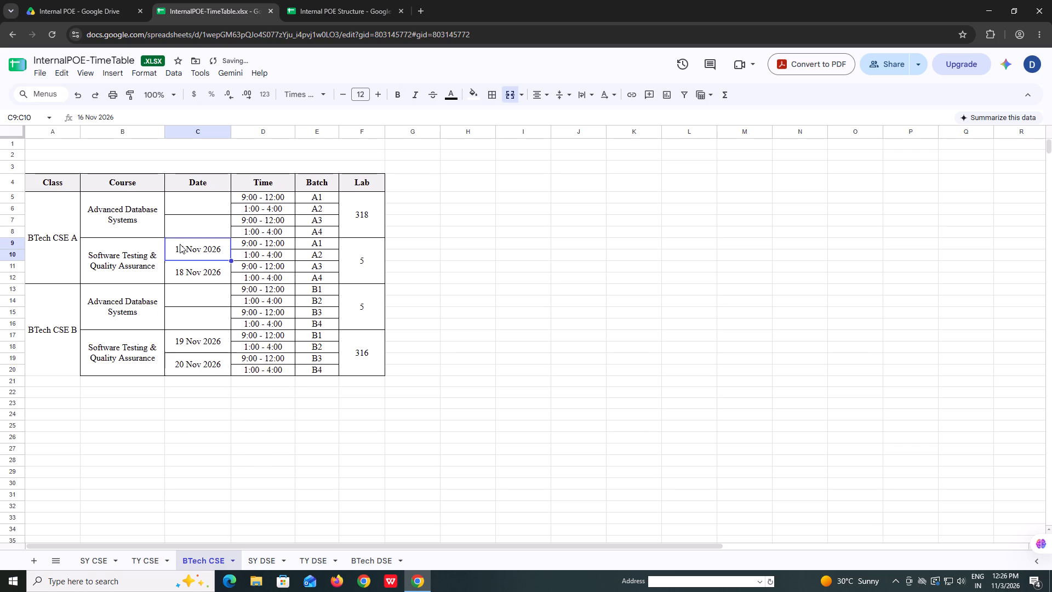
key(Down)
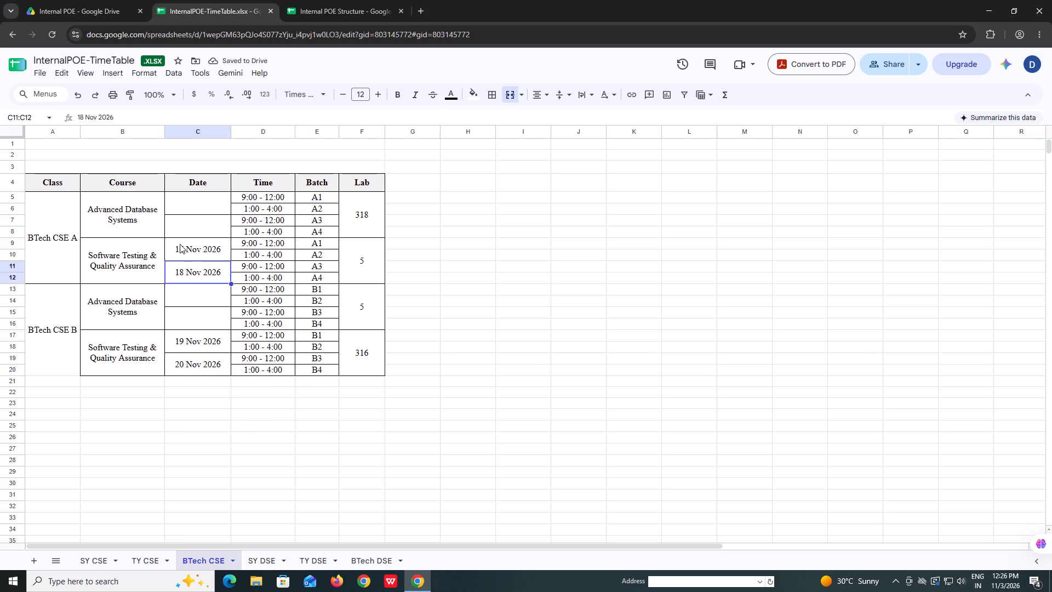
key(Up)
key(Return)
key(Left)
key(Left)
key(Left)
key(Left)
key(Left)
key(Left)
key(Left)
key(Left)
key(Left)
key(Left)
key(Left)
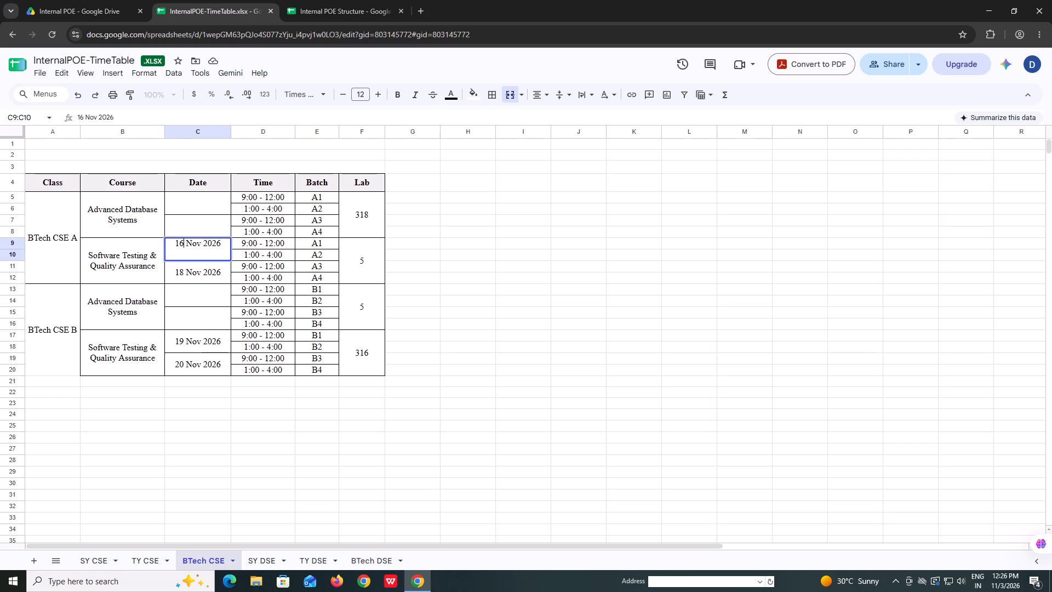
key(Right)
key(Right)
key(BackSpace)
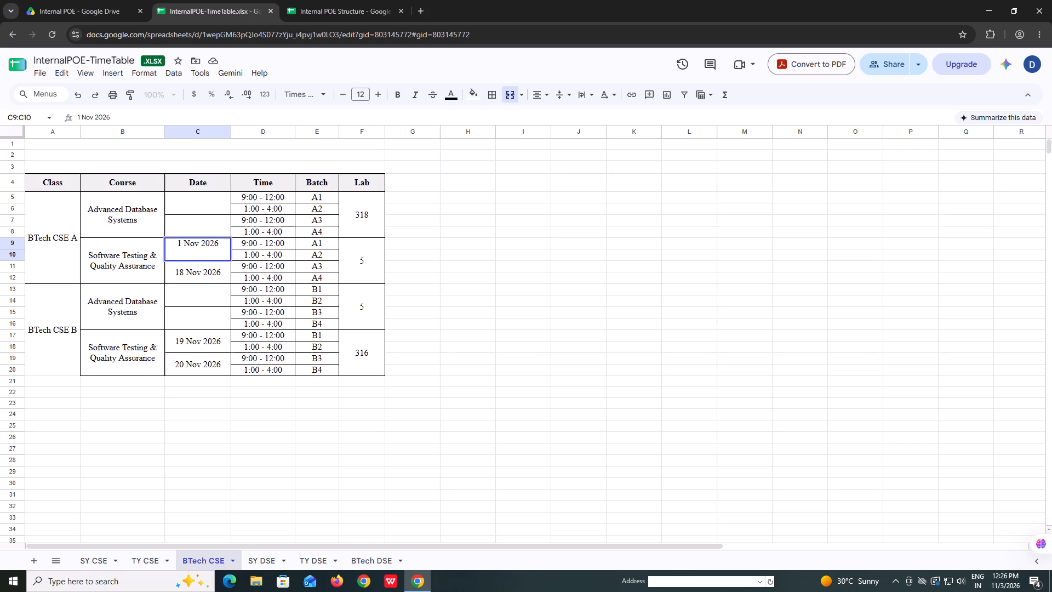
key(7)
key(Return)
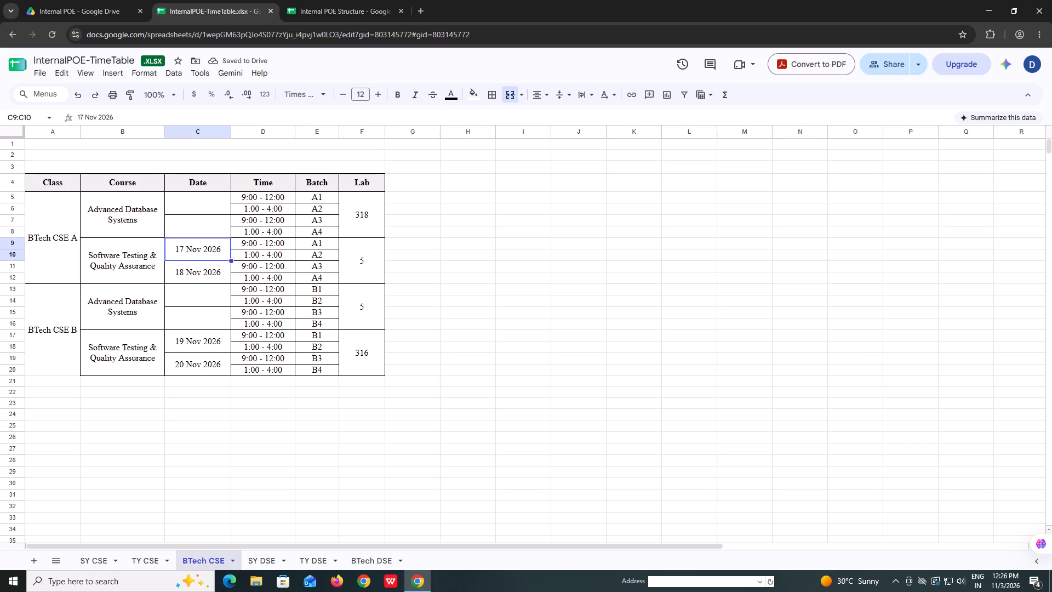
Set the Software Testing & Quality Assurance lab to 6/7 for both BTech CSE A and BTech CSE B.
click(369, 267)
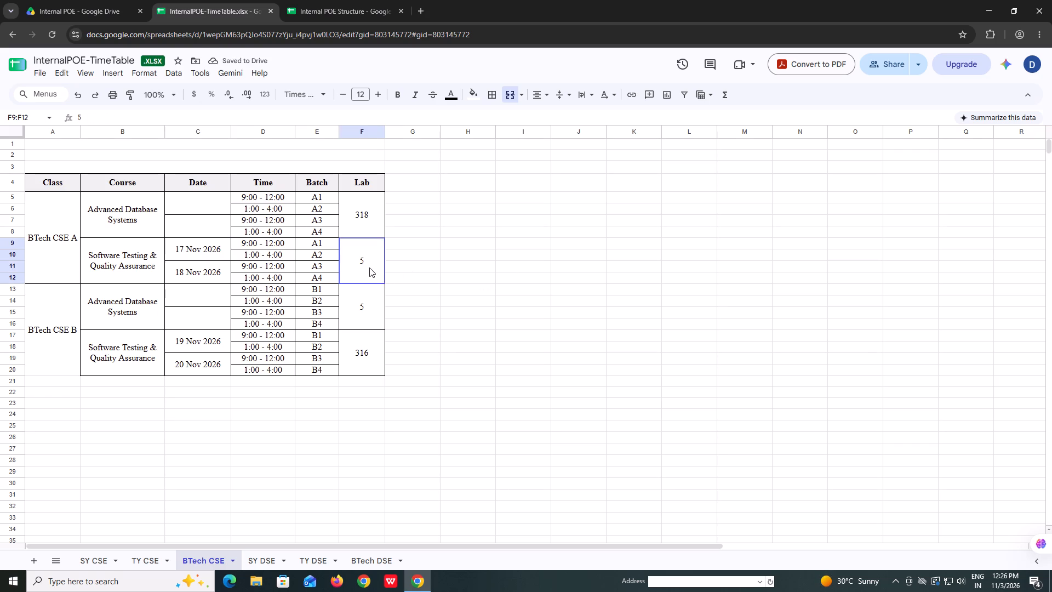
text(6/7)
key(Return)
key(Return)
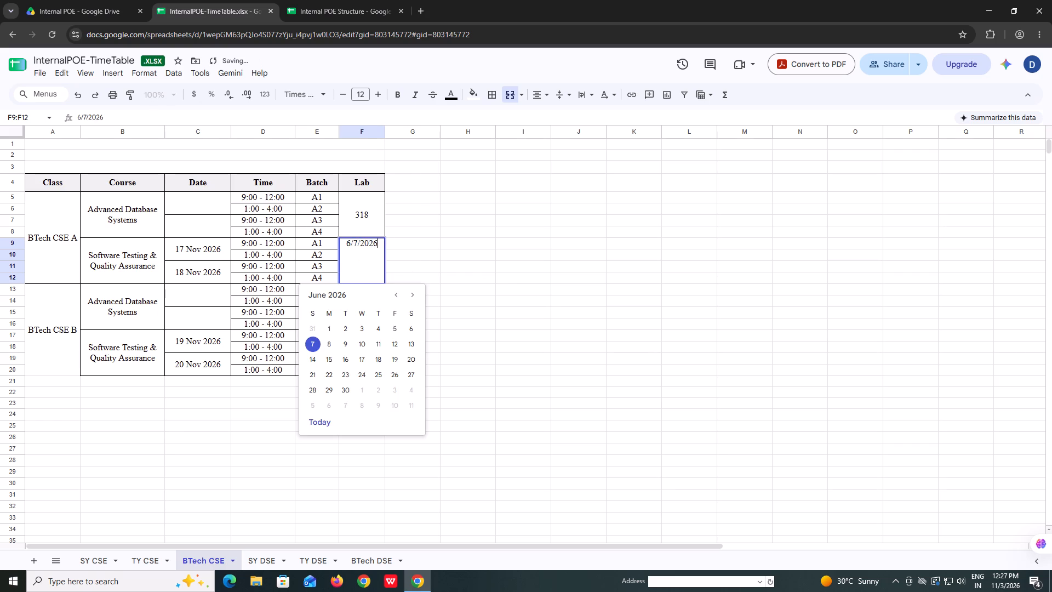
key(Return)
click(365, 366)
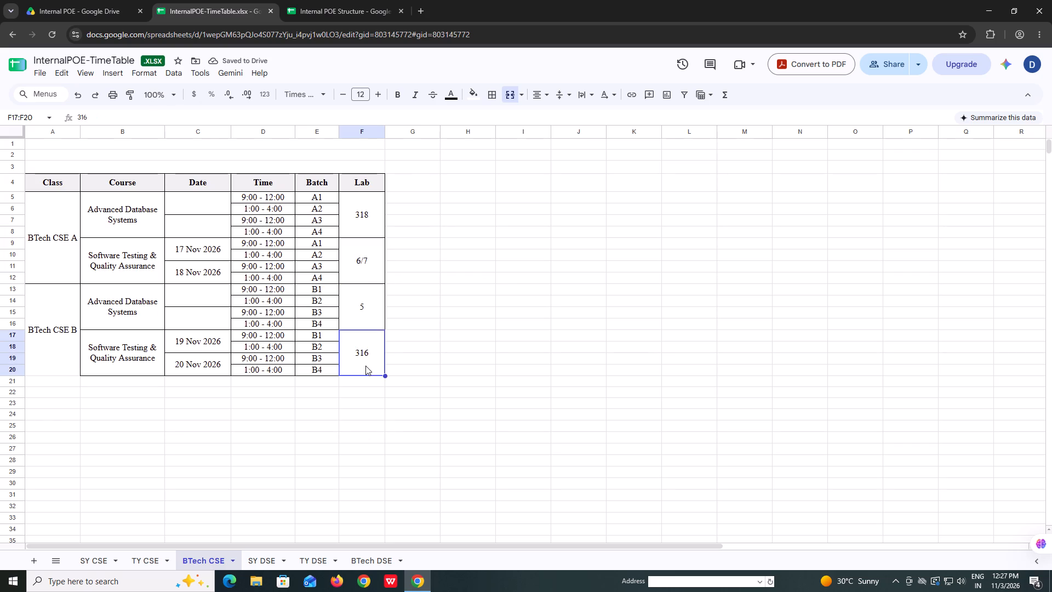
text(6/7)
key(Return)
click(359, 253)
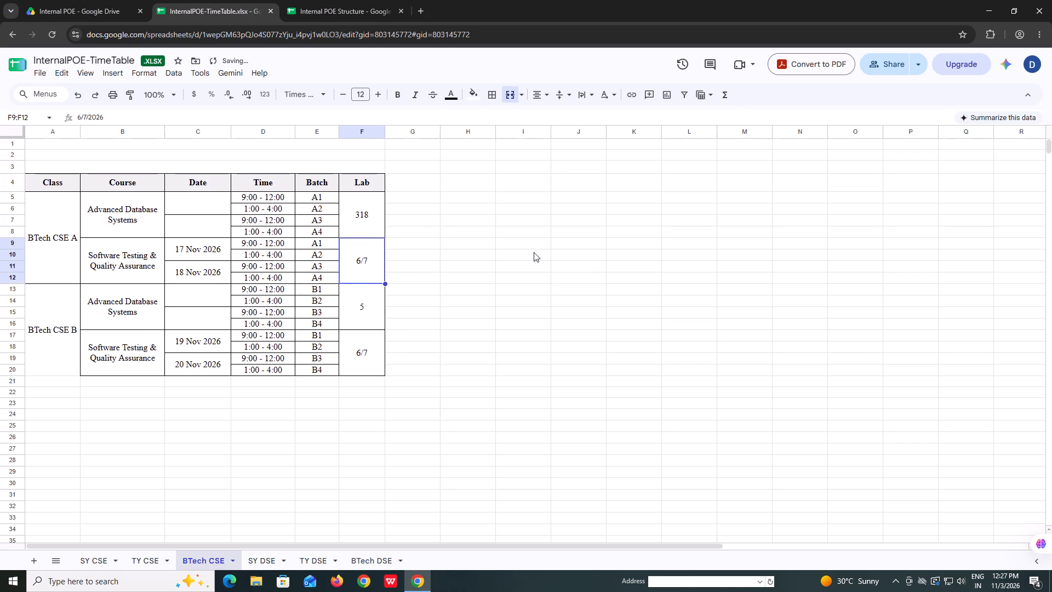
click(534, 252)
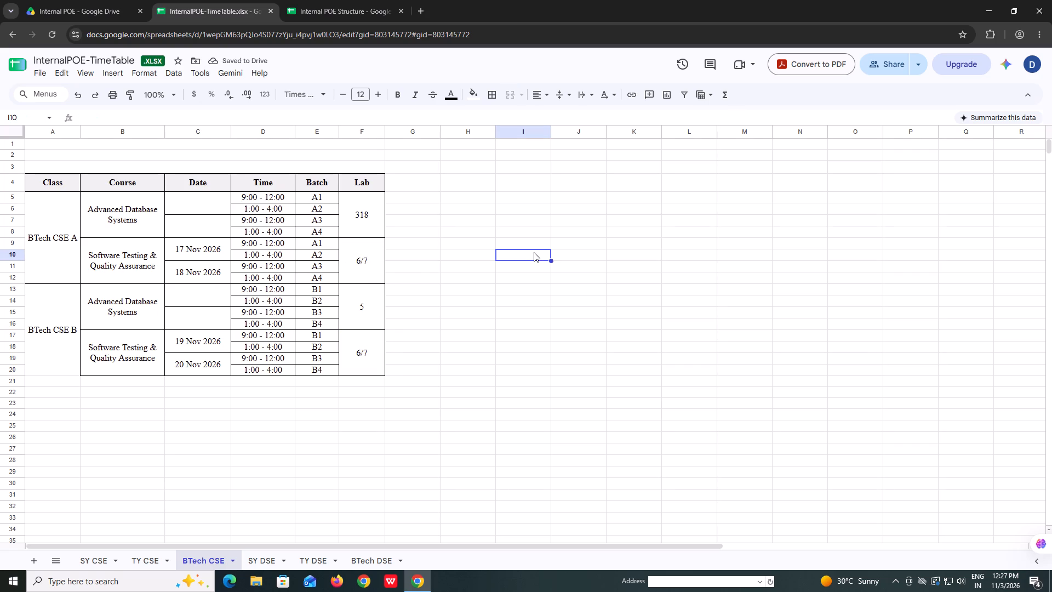